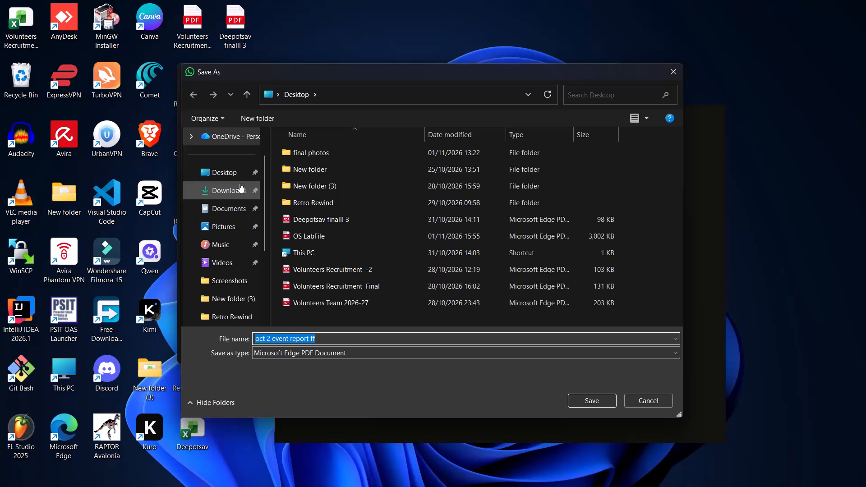
Choose the Downloads folder as the save location for the PDF "oct 2 event report ff".
{"action": "left_click", "coordinate": [240, 183]}
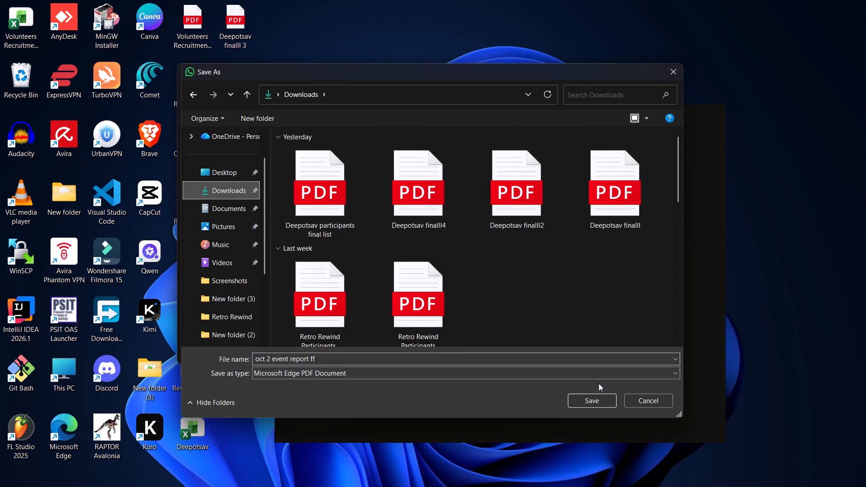
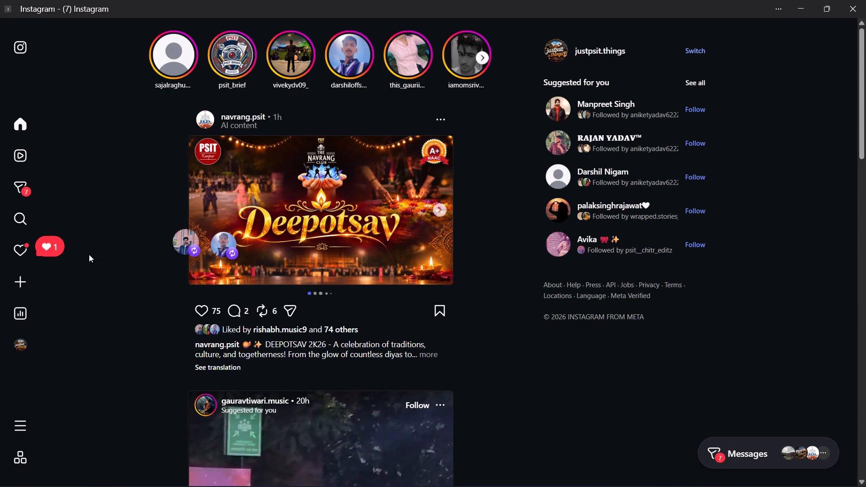
Review the Instagram account's notifications and close the list.
{"action": "left_click", "coordinate": [15, 249]}
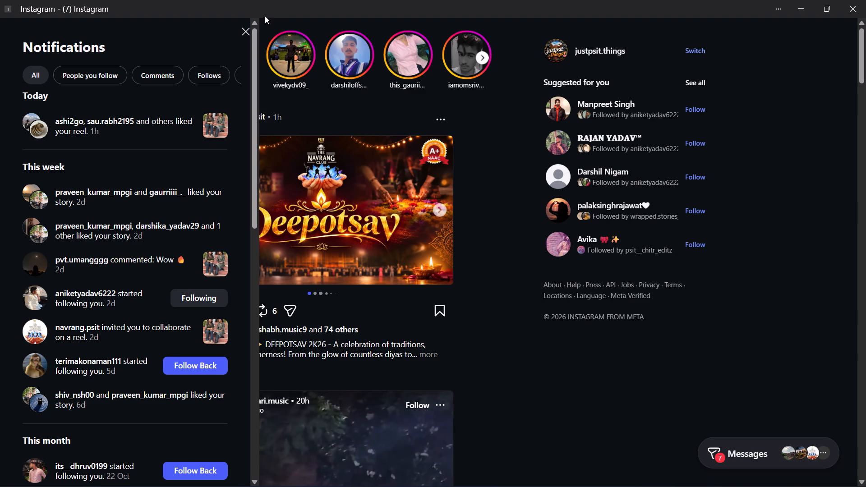
{"action": "left_click", "coordinate": [240, 37]}
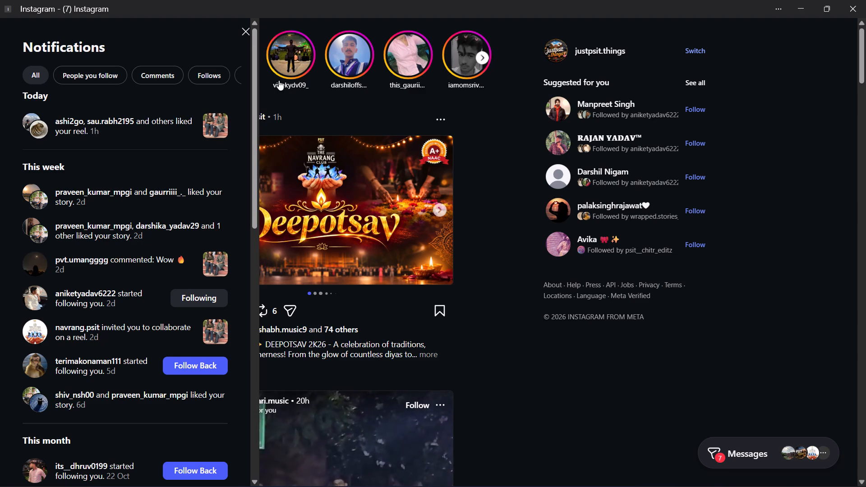
{"action": "left_click", "coordinate": [244, 37]}
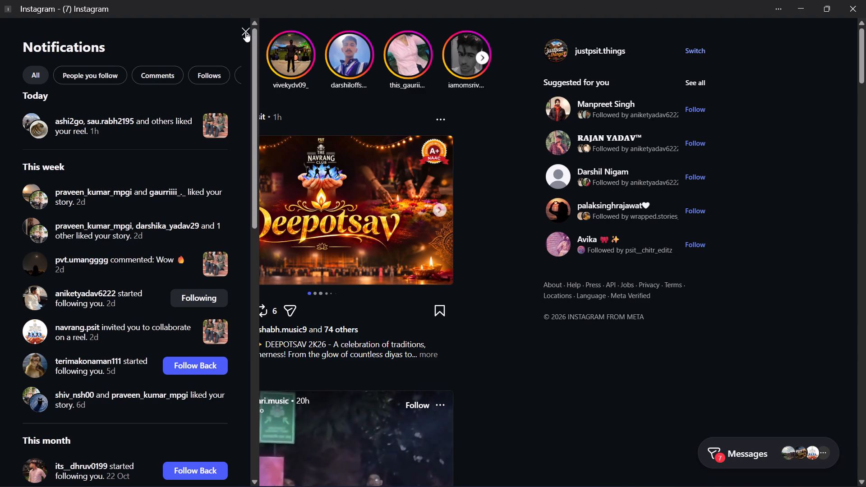
{"action": "left_click", "coordinate": [245, 32]}
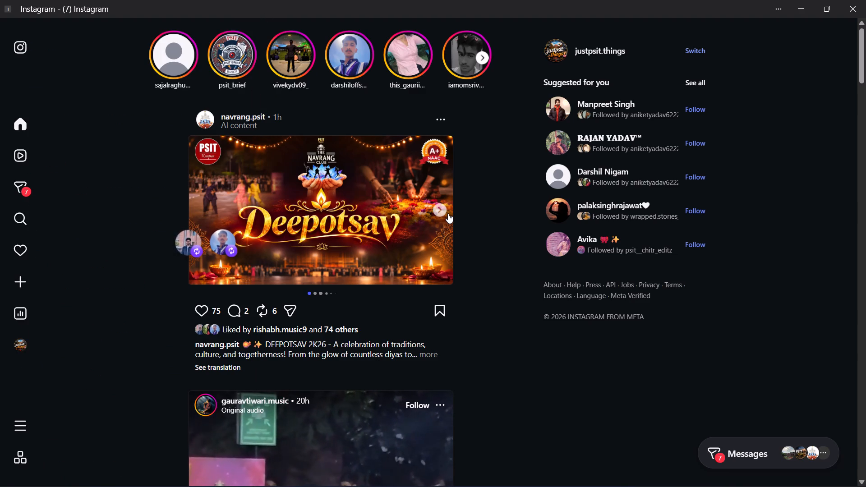
Preview the second slide of navrang.psit's Deepotsav post, return to its cover, and read the post's comments.
{"action": "left_click", "coordinate": [448, 213]}
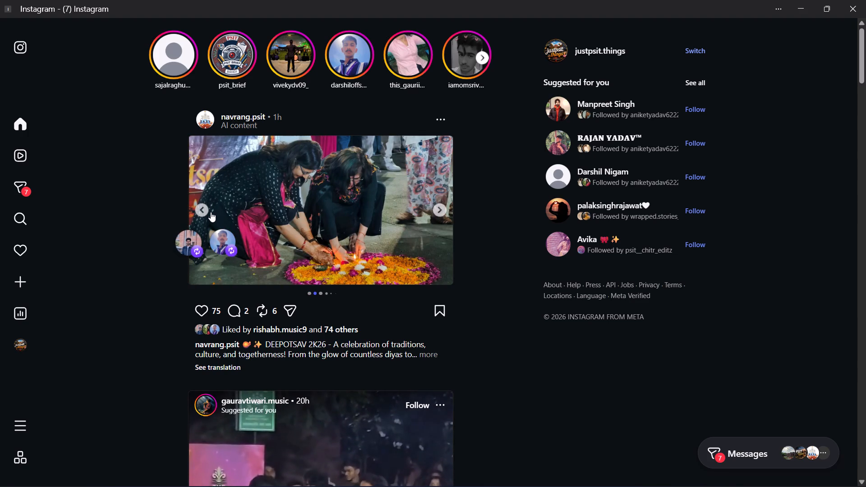
{"action": "left_click", "coordinate": [211, 212]}
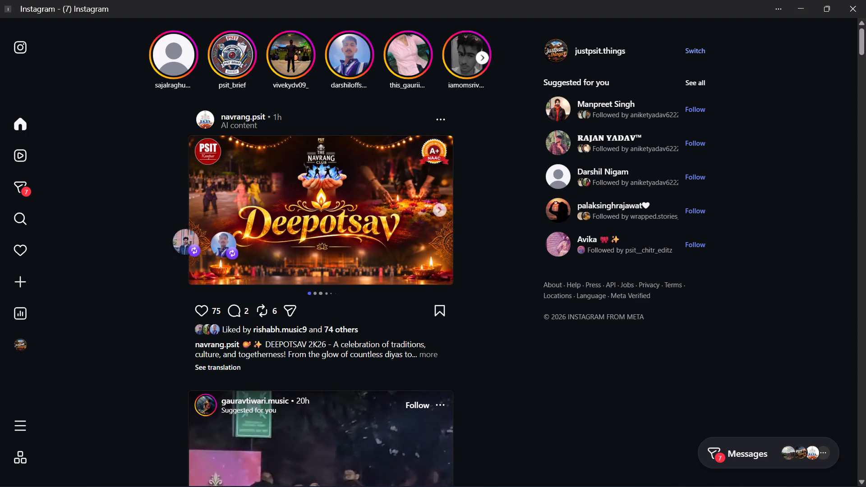
{"action": "left_click", "coordinate": [237, 314]}
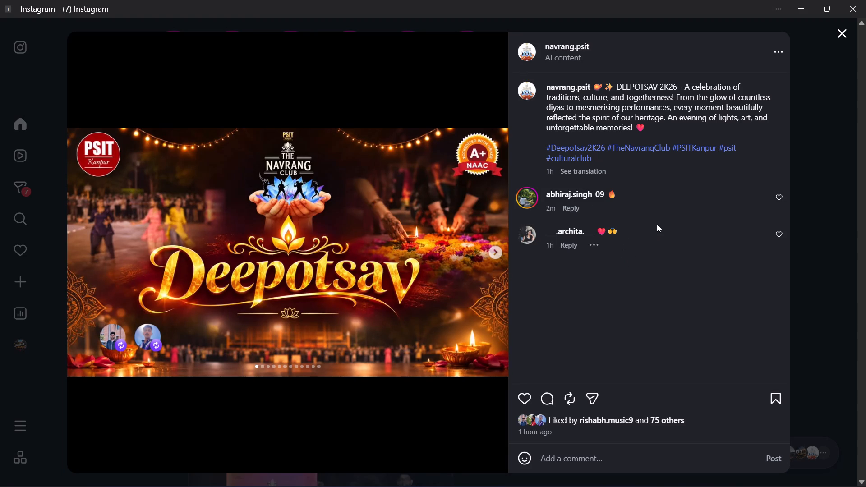
{"action": "left_click", "coordinate": [838, 35]}
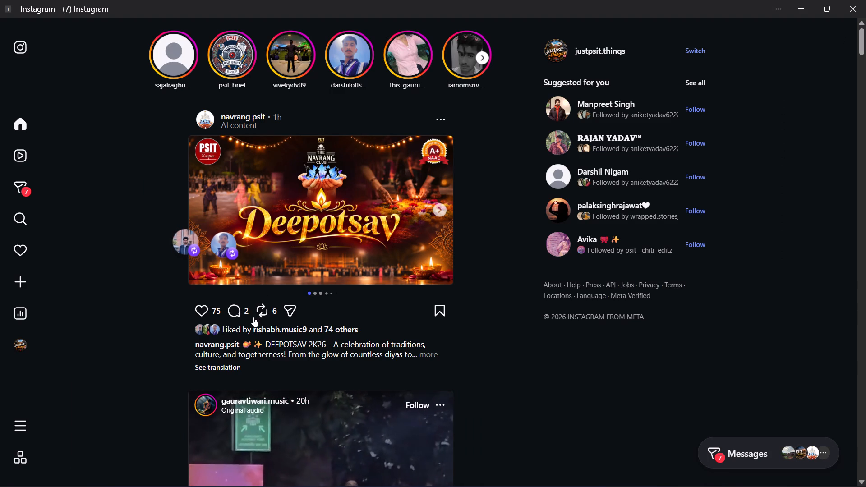
Repost navrang.psit's Deepotsav post.
{"action": "left_click", "coordinate": [255, 317]}
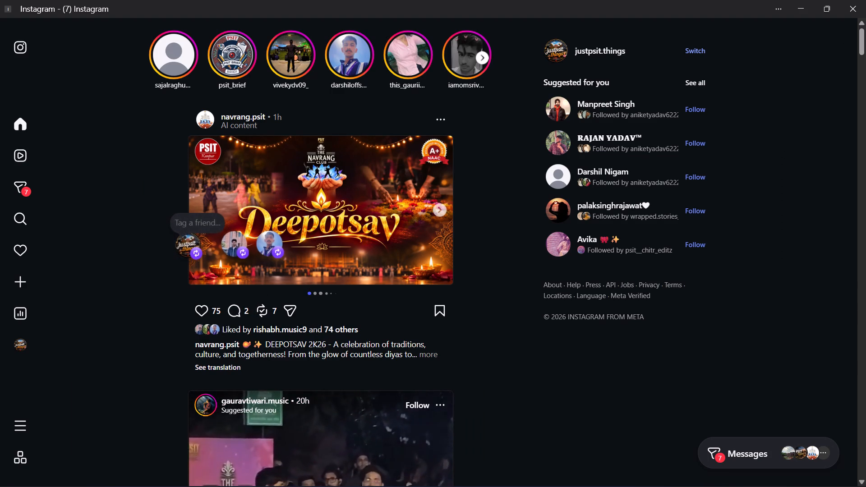
{"action": "left_click_drag", "start_coordinate": [270, 242], "coordinate": [112, 160]}
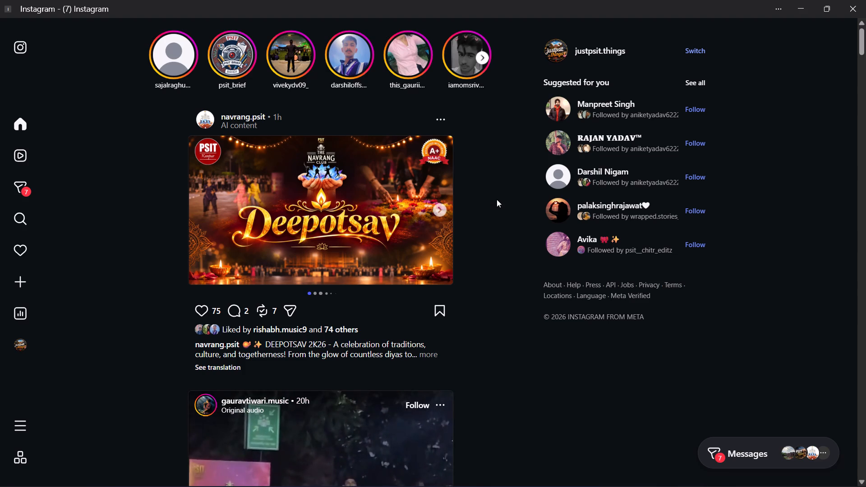
Look through the photos in navrang.psit's Deepotsav post up to the last slide, revisiting the award photos on the way.
{"action": "left_click", "coordinate": [440, 210]}
{"action": "left_click", "coordinate": [440, 210]}
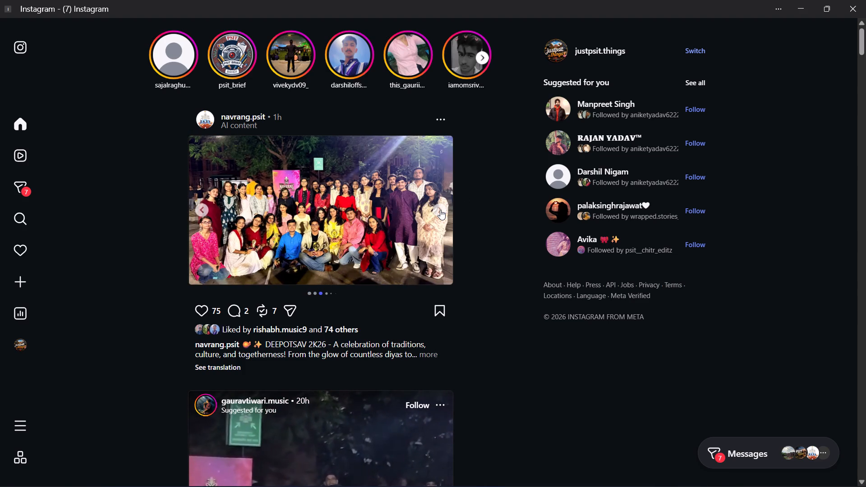
{"action": "left_click", "coordinate": [440, 210]}
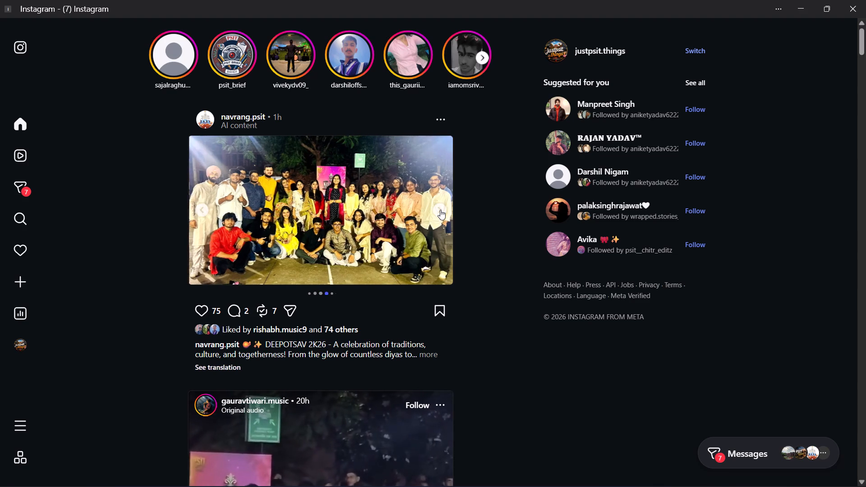
{"action": "left_click", "coordinate": [440, 210]}
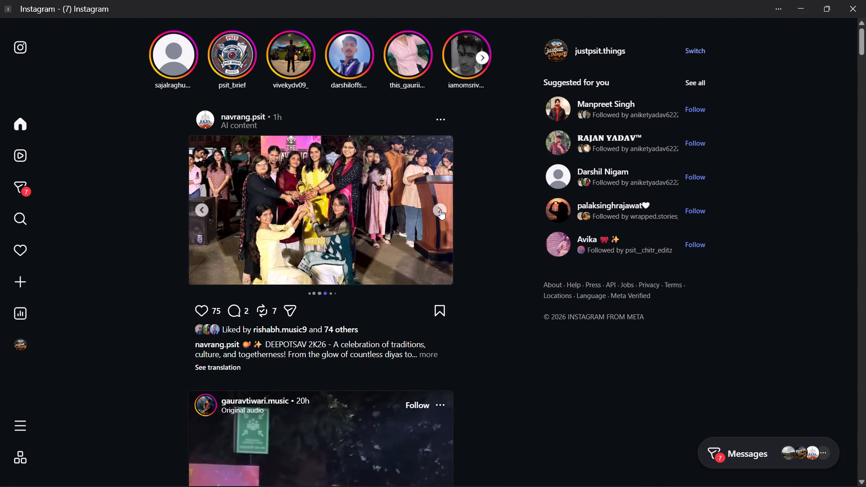
{"action": "left_click", "coordinate": [440, 210]}
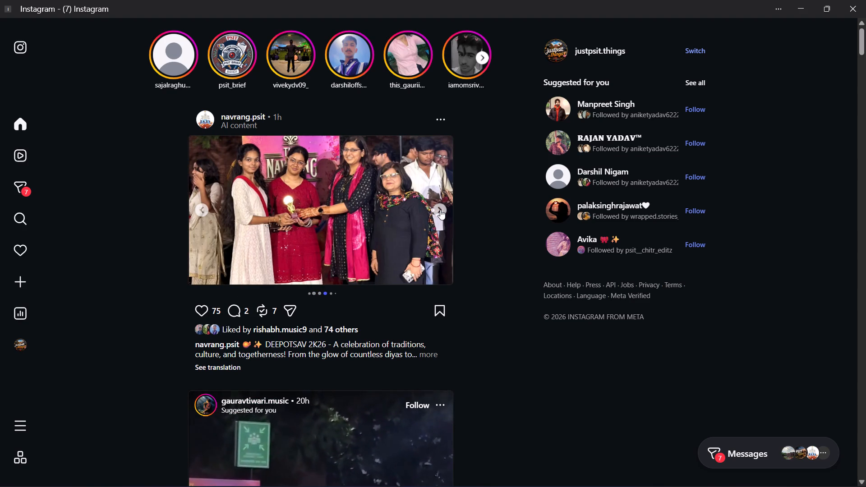
{"action": "left_click", "coordinate": [440, 210]}
{"action": "left_click", "coordinate": [440, 210]}
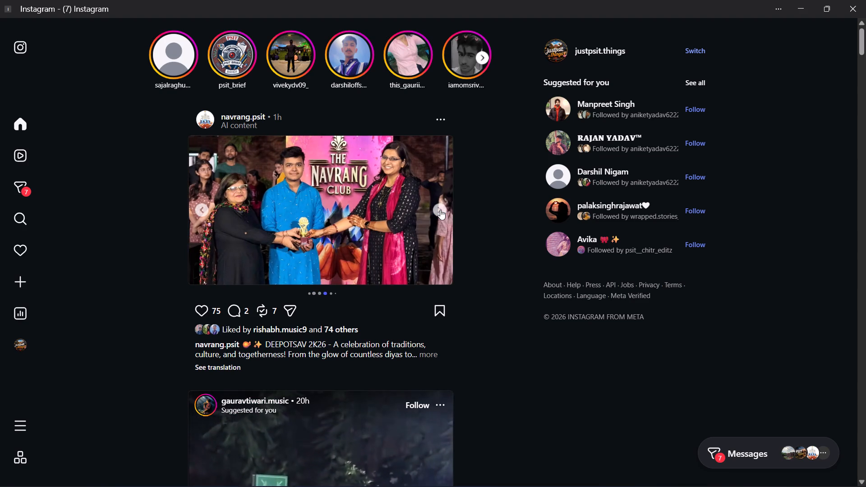
{"action": "left_click", "coordinate": [440, 210]}
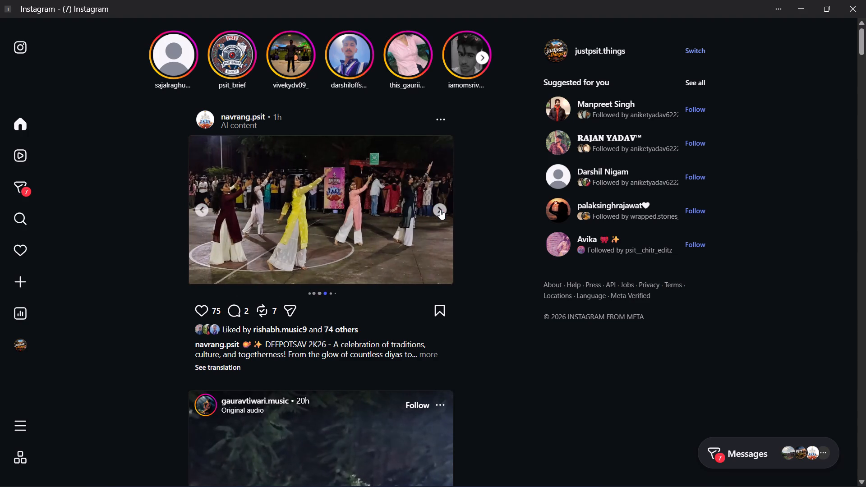
{"action": "left_click", "coordinate": [202, 212]}
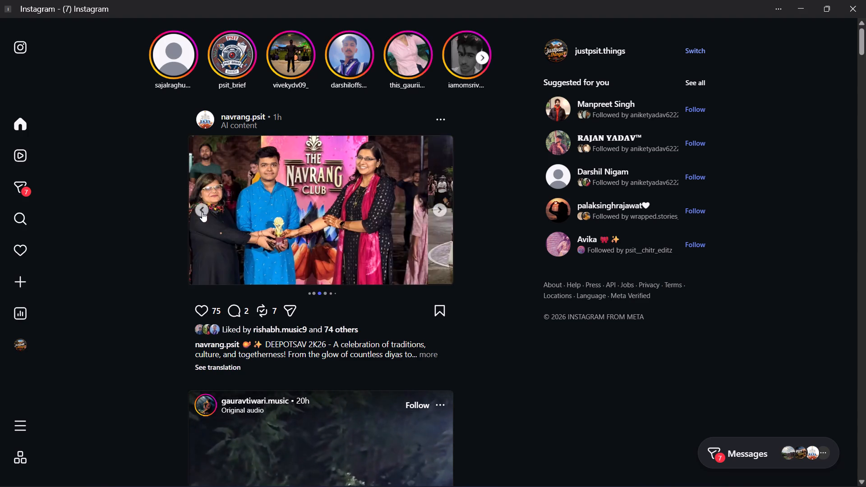
{"action": "left_click", "coordinate": [202, 212]}
{"action": "left_click", "coordinate": [202, 212]}
{"action": "left_click", "coordinate": [202, 212]}
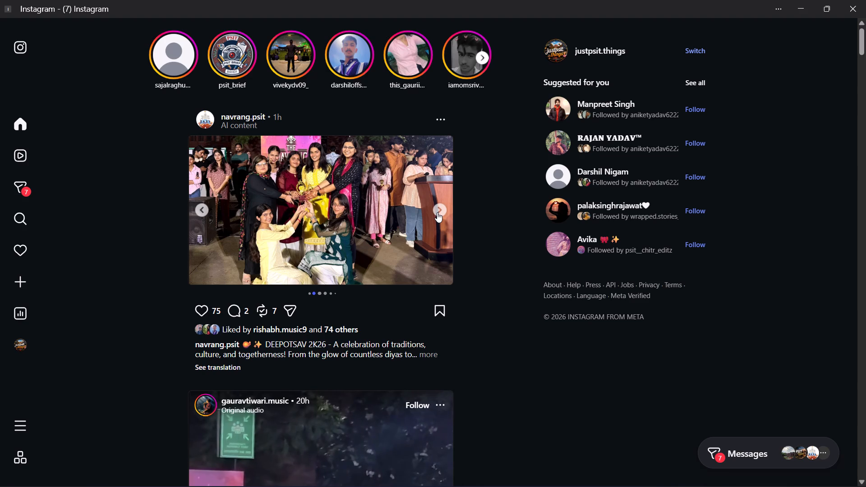
{"action": "left_click", "coordinate": [437, 212]}
{"action": "left_click", "coordinate": [437, 212]}
{"action": "left_click", "coordinate": [437, 212]}
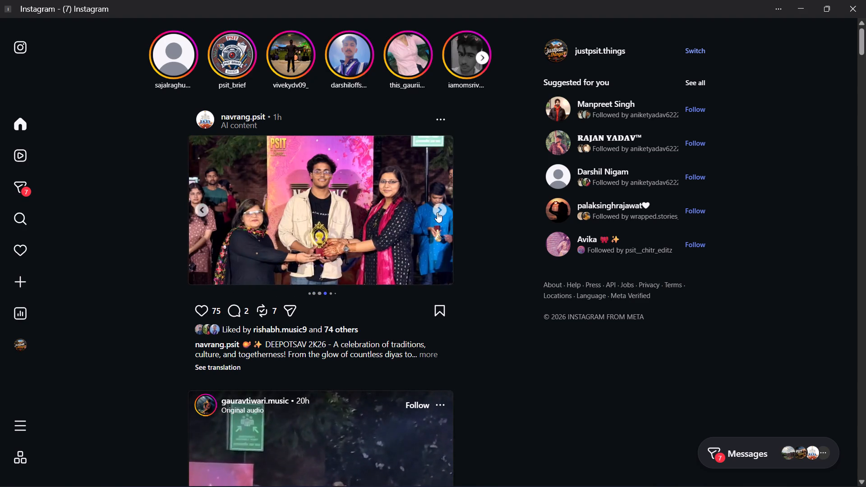
{"action": "left_click", "coordinate": [437, 212]}
{"action": "left_click", "coordinate": [437, 212]}
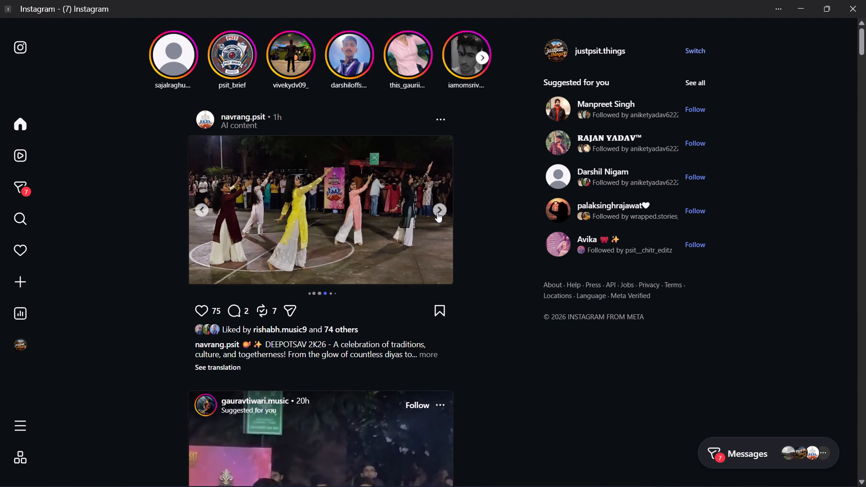
{"action": "left_click", "coordinate": [437, 212]}
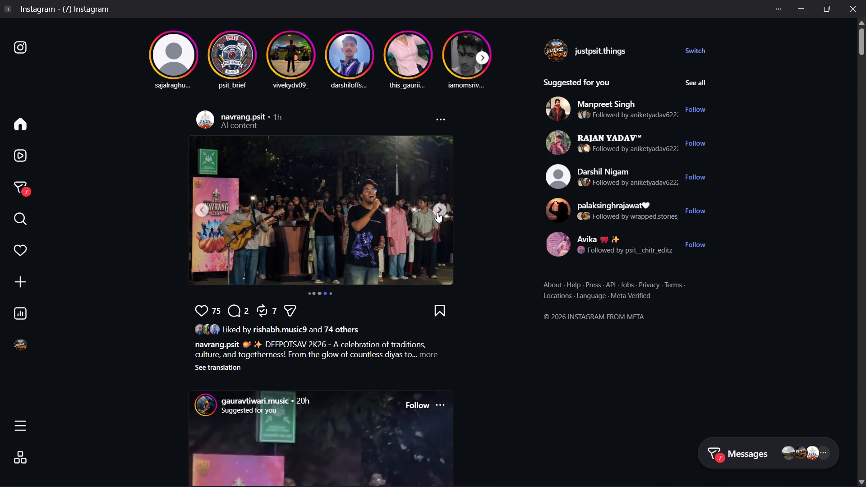
{"action": "left_click", "coordinate": [437, 212]}
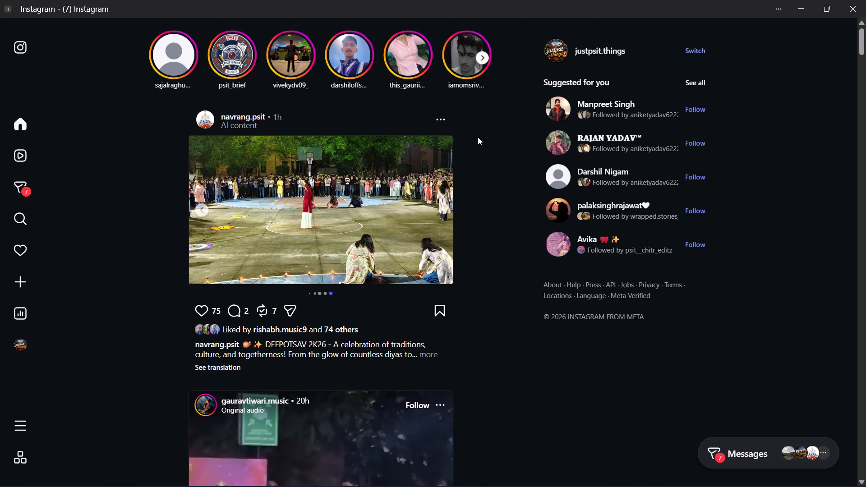
Browse the feed to the "fit check for psit" reel, watch it in the full reel view, and return to the feed.
{"action": "scroll", "coordinate": [481, 194], "scroll_direction": "down", "scroll_amount": 13}
{"action": "scroll", "coordinate": [481, 194], "scroll_direction": "up", "scroll_amount": 1}
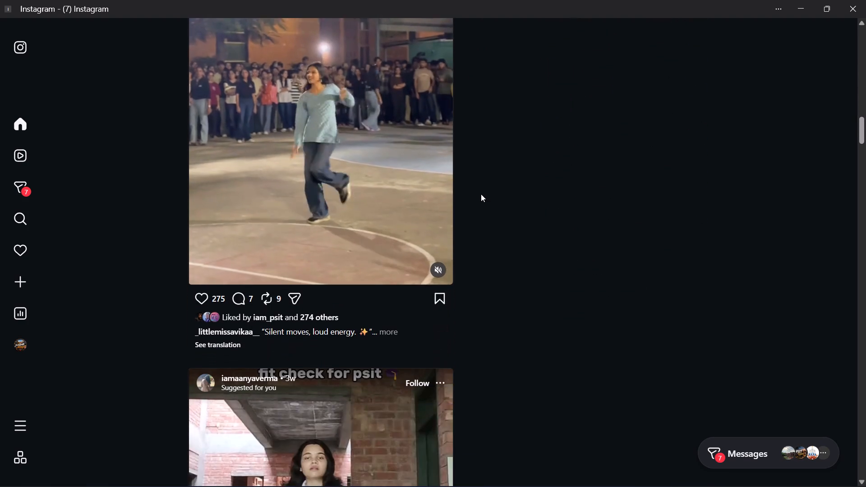
{"action": "scroll", "coordinate": [481, 194], "scroll_direction": "up", "scroll_amount": 1}
{"action": "scroll", "coordinate": [481, 194], "scroll_direction": "down", "scroll_amount": 6}
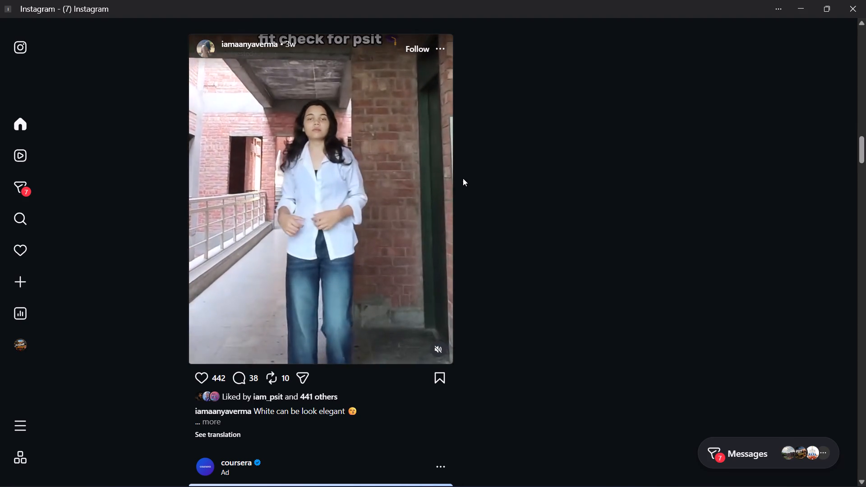
{"action": "scroll", "coordinate": [463, 178], "scroll_direction": "up", "scroll_amount": 1}
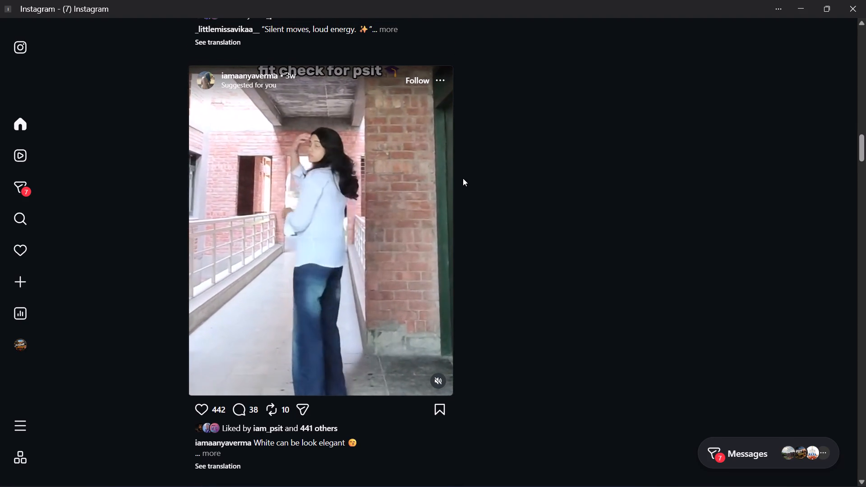
{"action": "scroll", "coordinate": [463, 178], "scroll_direction": "up", "scroll_amount": 1}
{"action": "left_click", "coordinate": [361, 192]}
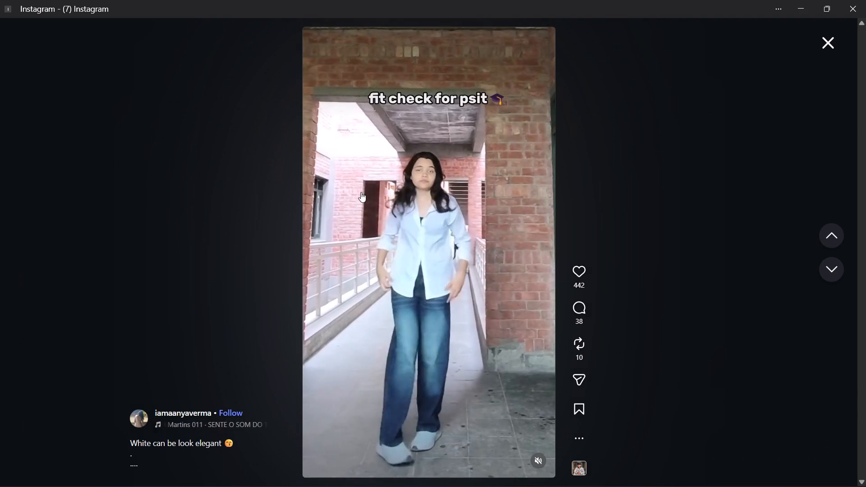
{"action": "scroll", "coordinate": [361, 192], "scroll_direction": "down", "scroll_amount": 2}
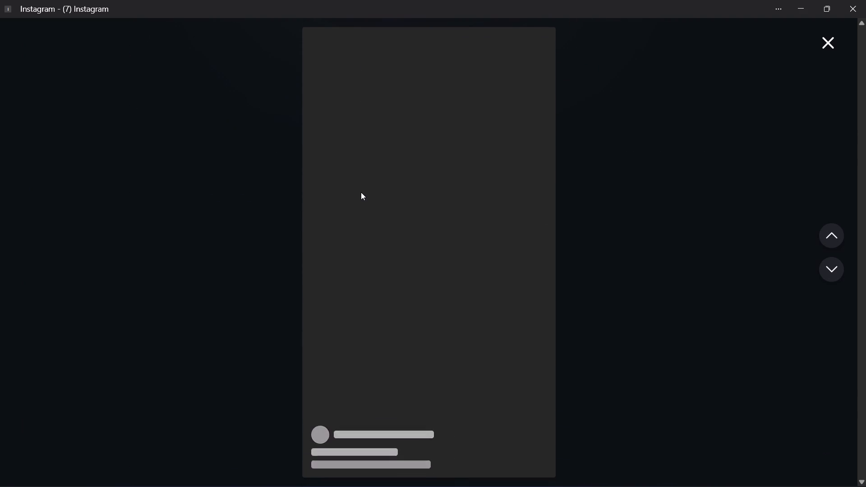
{"action": "scroll", "coordinate": [361, 192], "scroll_direction": "up", "scroll_amount": 2}
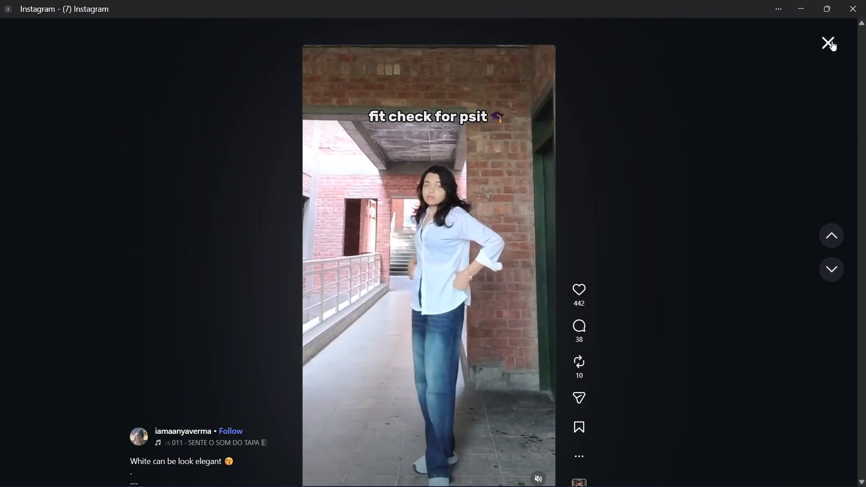
{"action": "left_click", "coordinate": [832, 41]}
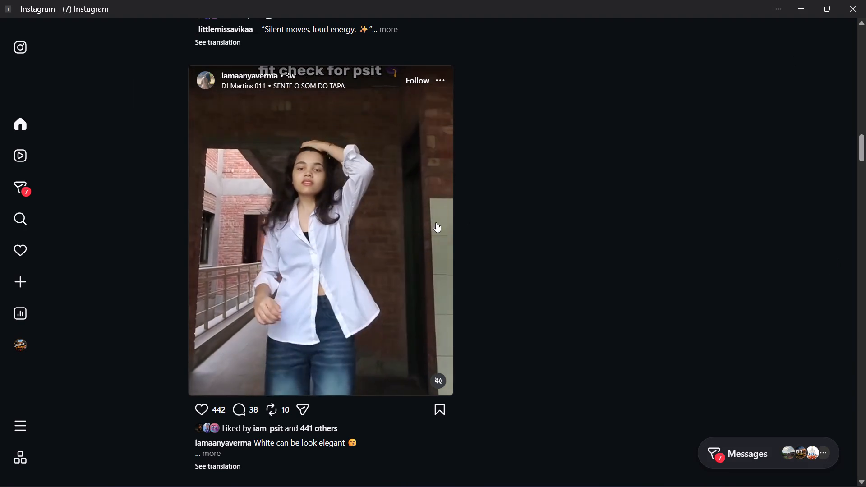
Browse further down the feed and expand the caption of the "Jamming!!" reel.
{"action": "scroll", "coordinate": [429, 225], "scroll_direction": "down", "scroll_amount": 9}
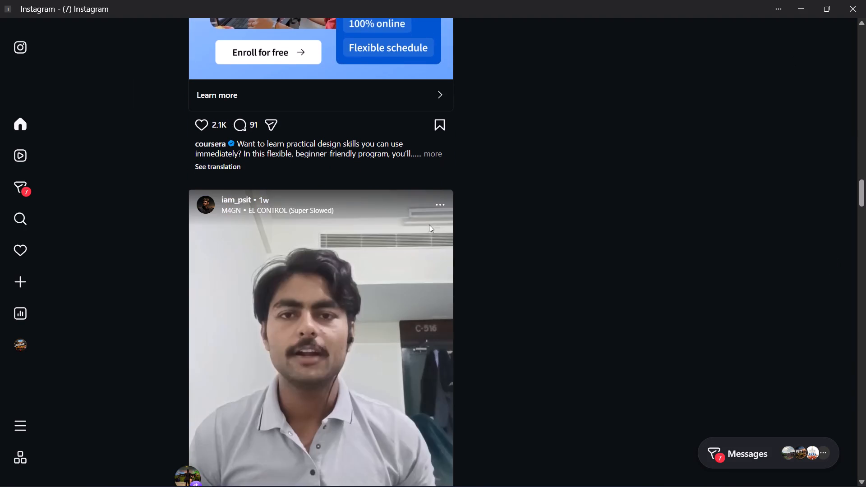
{"action": "scroll", "coordinate": [429, 225], "scroll_direction": "down", "scroll_amount": 7}
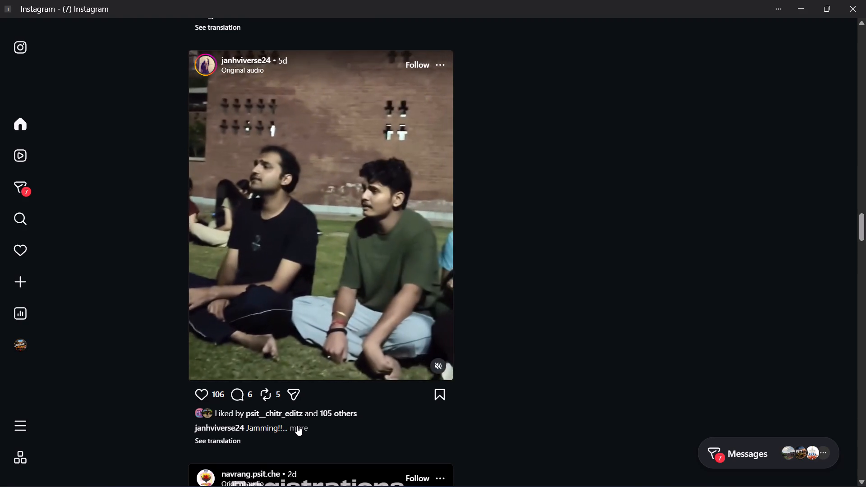
{"action": "left_click", "coordinate": [297, 426]}
{"action": "scroll", "coordinate": [297, 426], "scroll_direction": "right", "scroll_amount": 1}
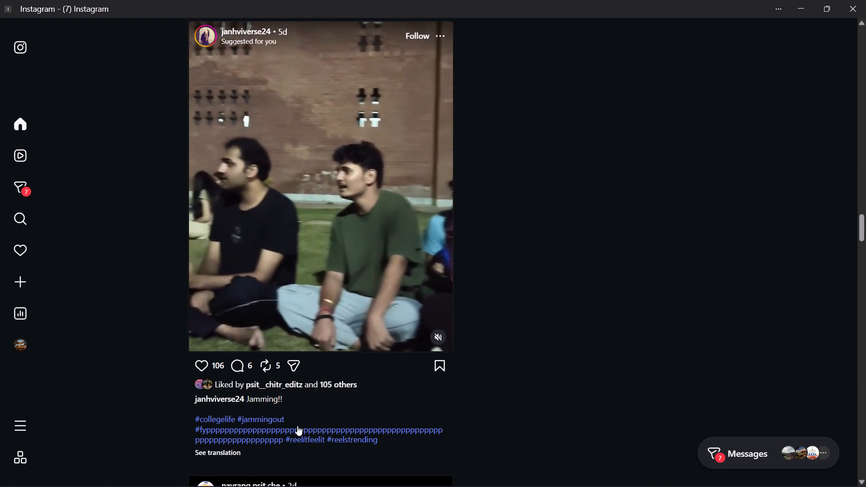
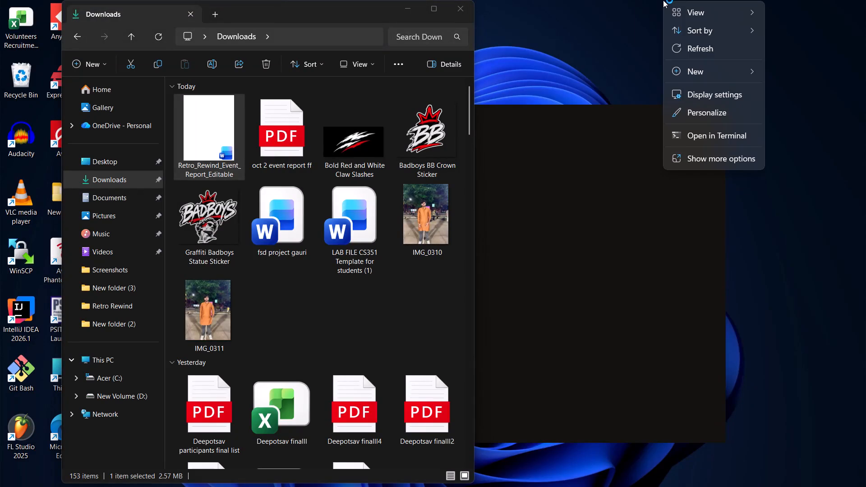
Enable editing of the Retro_Rewind_Event_Report_Editable document in Word and maximize its window.
{"action": "left_click", "coordinate": [686, 48]}
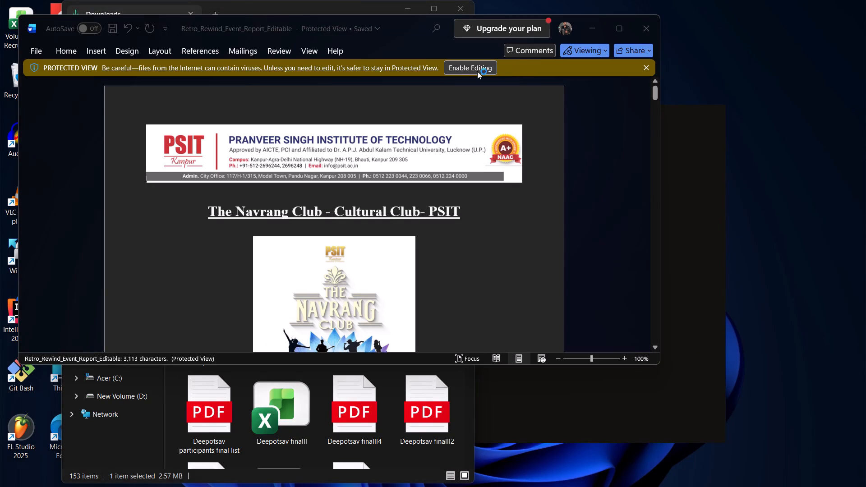
{"action": "left_click", "coordinate": [474, 71]}
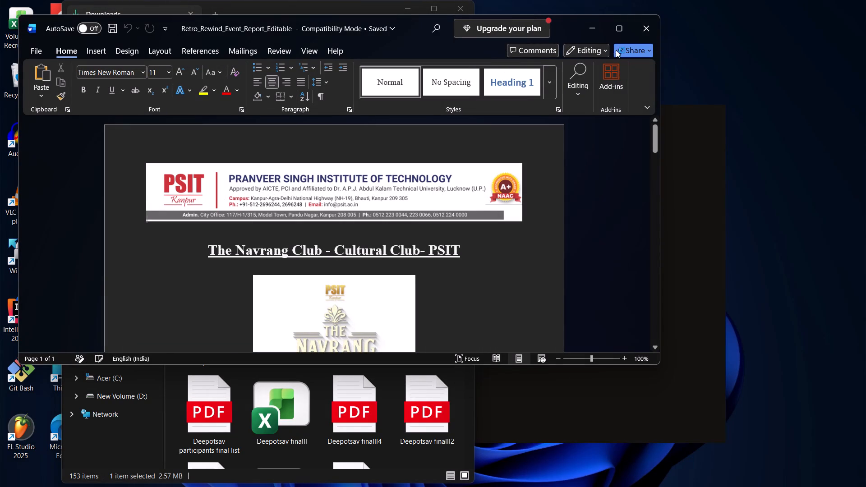
{"action": "left_click", "coordinate": [628, 24]}
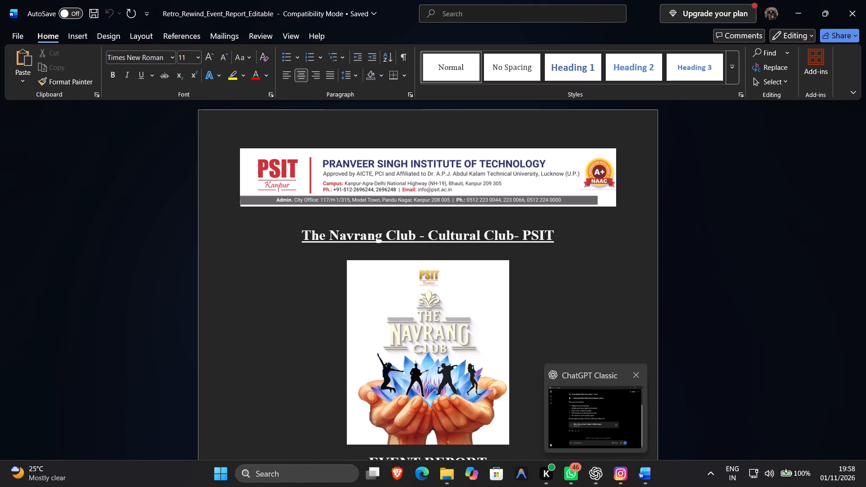
Compare the cover page and footer image of the Word report with the original PDF "oct 2 event report ff".
{"action": "scroll", "coordinate": [593, 335], "scroll_direction": "down", "scroll_amount": 4}
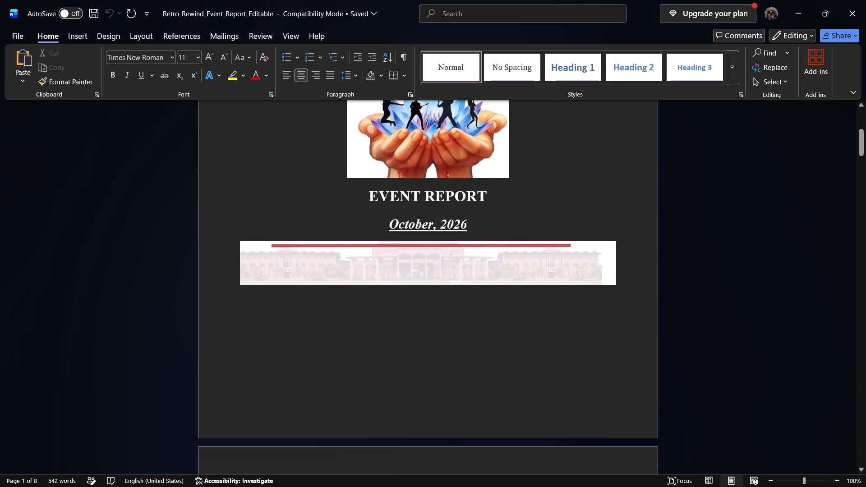
{"action": "scroll", "coordinate": [593, 335], "scroll_direction": "down", "scroll_amount": 1}
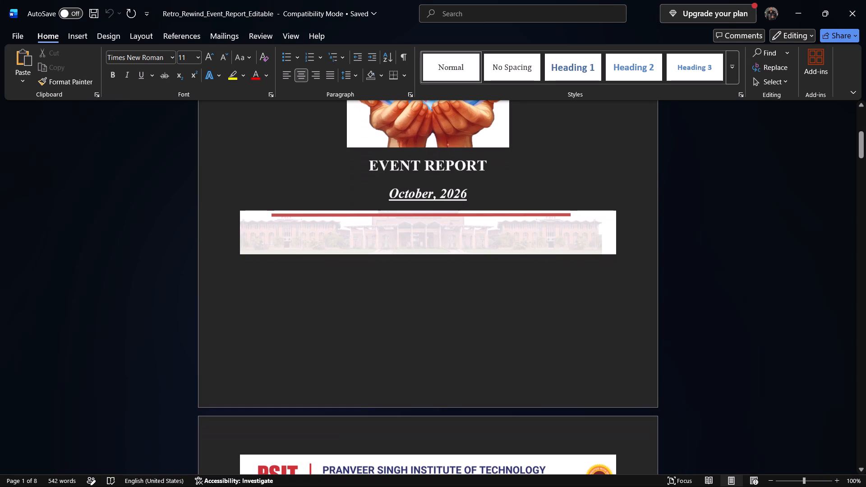
{"action": "left_click", "coordinate": [525, 248]}
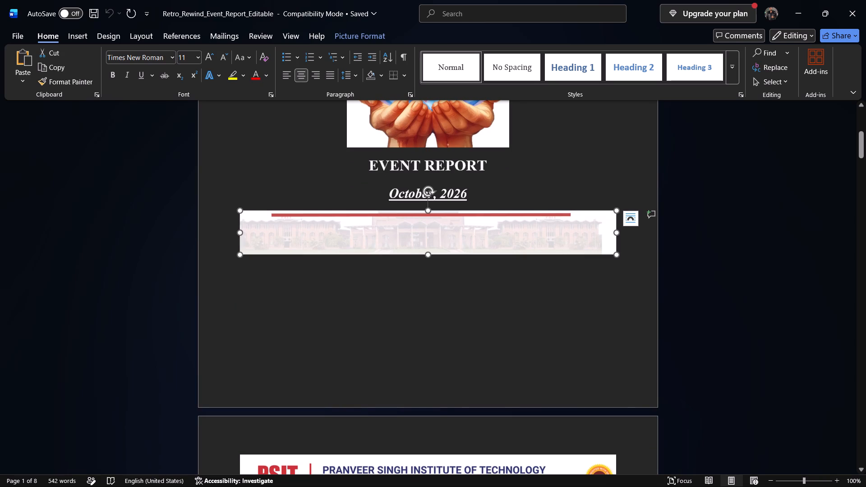
{"action": "left_click", "coordinate": [533, 324]}
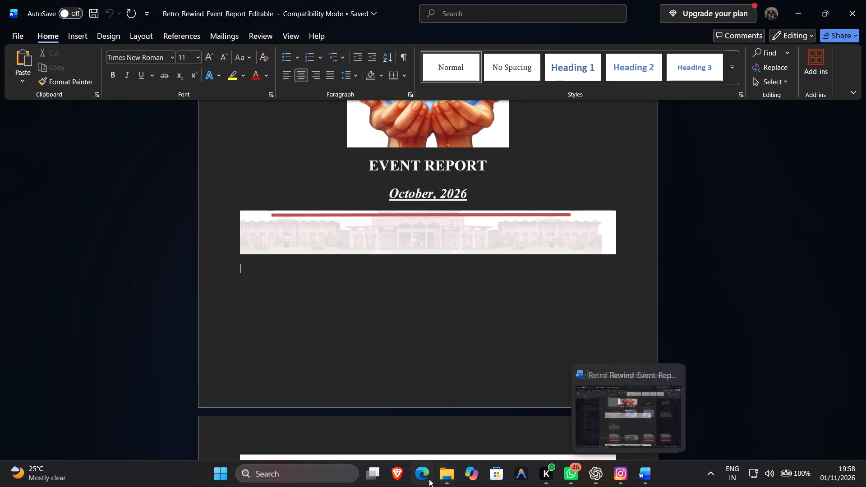
{"action": "left_click", "coordinate": [443, 478]}
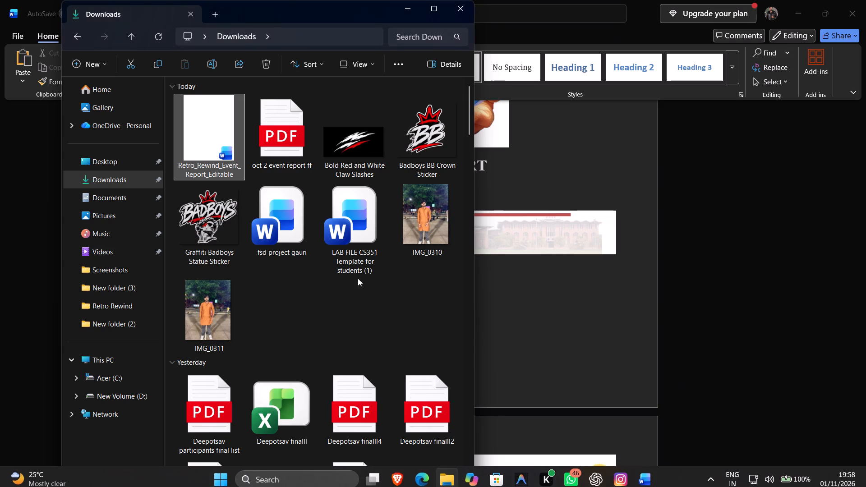
{"action": "double_click", "coordinate": [283, 141]}
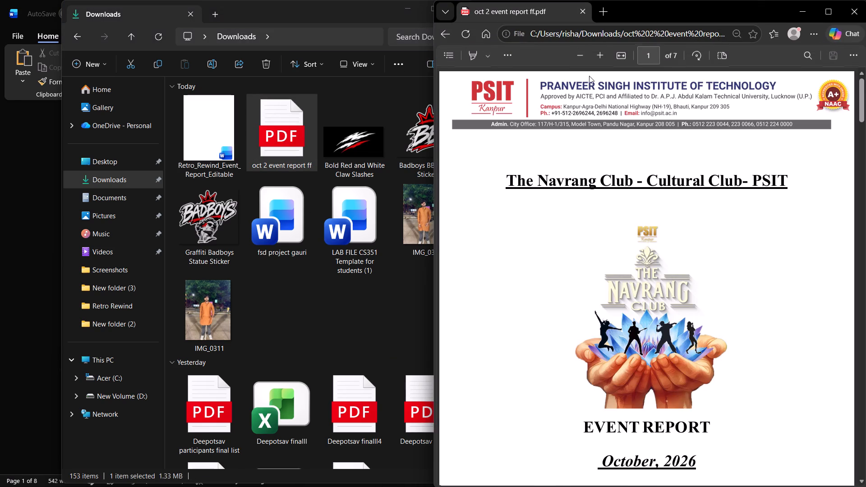
{"action": "scroll", "coordinate": [582, 169], "scroll_direction": "down", "scroll_amount": 5}
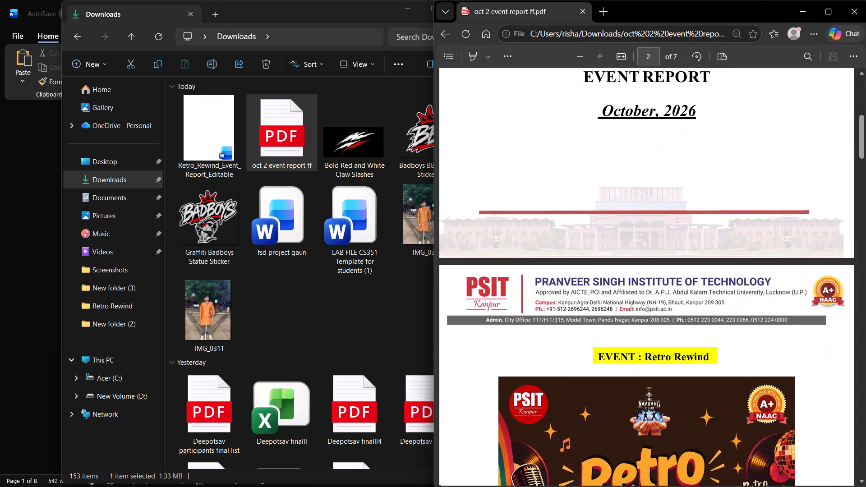
{"action": "scroll", "coordinate": [582, 169], "scroll_direction": "down", "scroll_amount": 1}
{"action": "left_click", "coordinate": [797, 11]}
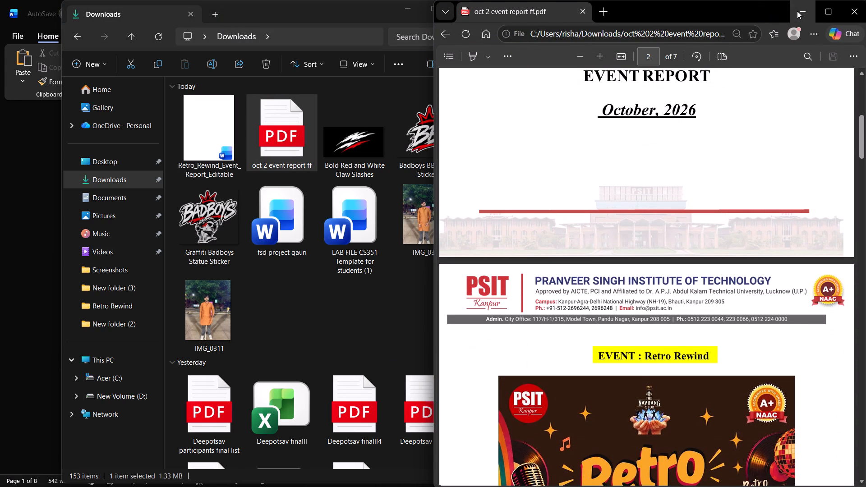
{"action": "left_click", "coordinate": [573, 370]}
Replace the event name in the highlighted heading on page 2 so it reads "EVENT : Deepotsav".
{"action": "scroll", "coordinate": [573, 370], "scroll_direction": "down", "scroll_amount": 1}
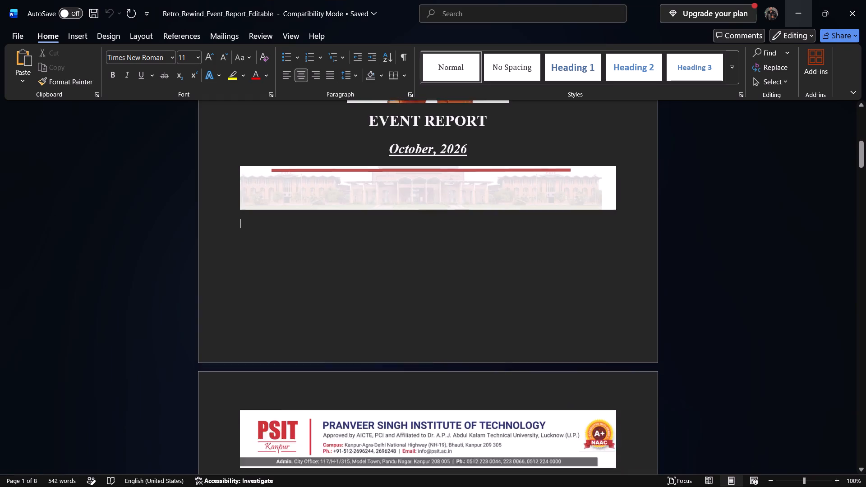
{"action": "scroll", "coordinate": [573, 370], "scroll_direction": "down", "scroll_amount": 2}
{"action": "scroll", "coordinate": [573, 370], "scroll_direction": "up", "scroll_amount": 1}
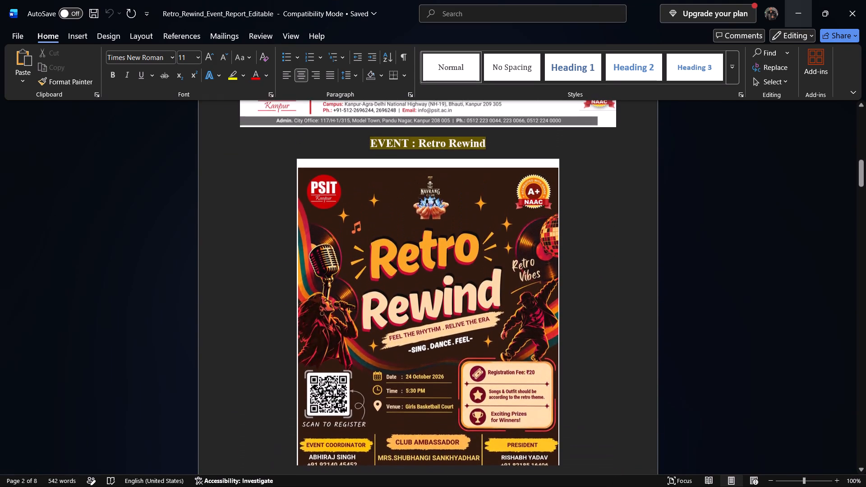
{"action": "scroll", "coordinate": [573, 370], "scroll_direction": "up", "scroll_amount": 1}
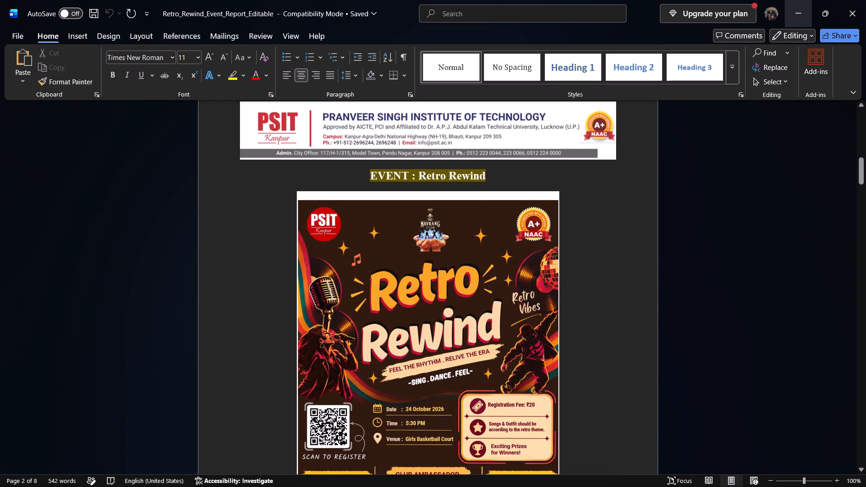
{"action": "left_click", "coordinate": [471, 179]}
{"action": "left_click", "coordinate": [484, 178]}
{"action": "key", "text": "BackSpace"}
{"action": "key", "text": "BackSpace"}
{"action": "key", "text": "BackSpace"}
{"action": "key", "text": "BackSpace"}
{"action": "key", "text": "BackSpace"}
{"action": "key", "text": "BackSpace"}
{"action": "key", "text": "BackSpace"}
{"action": "key", "text": "BackSpace"}
{"action": "key", "text": "BackSpace"}
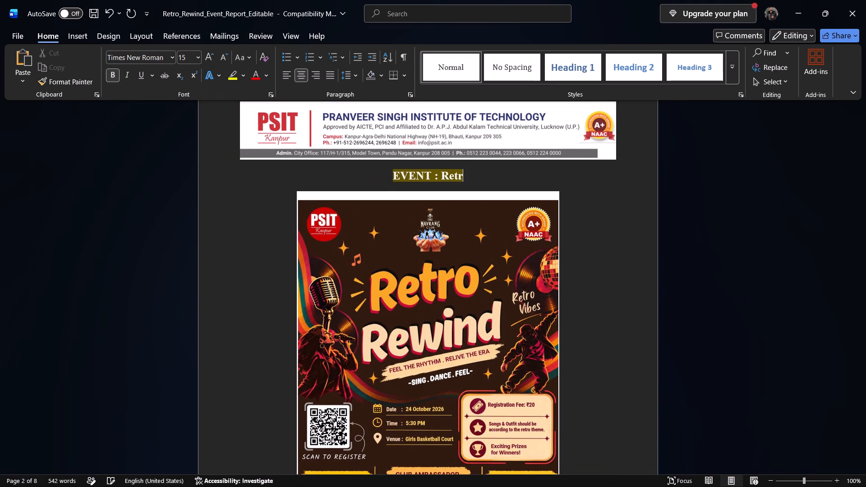
{"action": "key", "text": "BackSpace"}
{"action": "key", "text": "BackSpace"}
{"action": "key", "text": "BackSpace"}
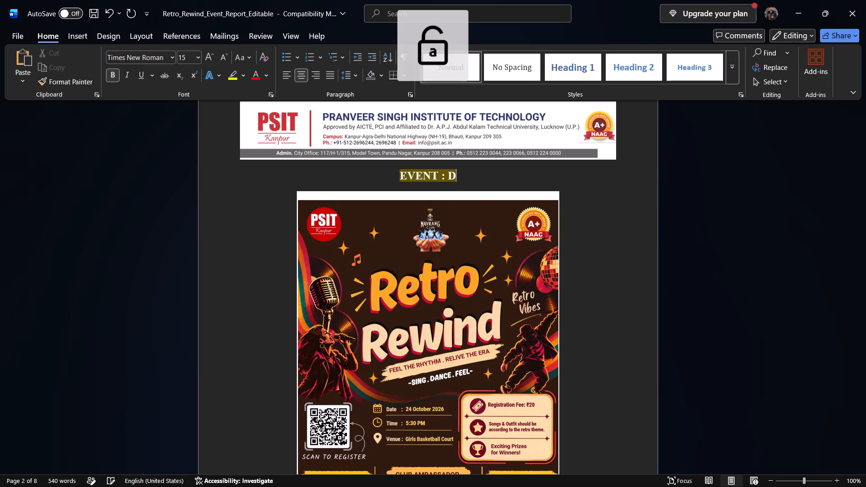
{"action": "type", "text": "eepotsav"}
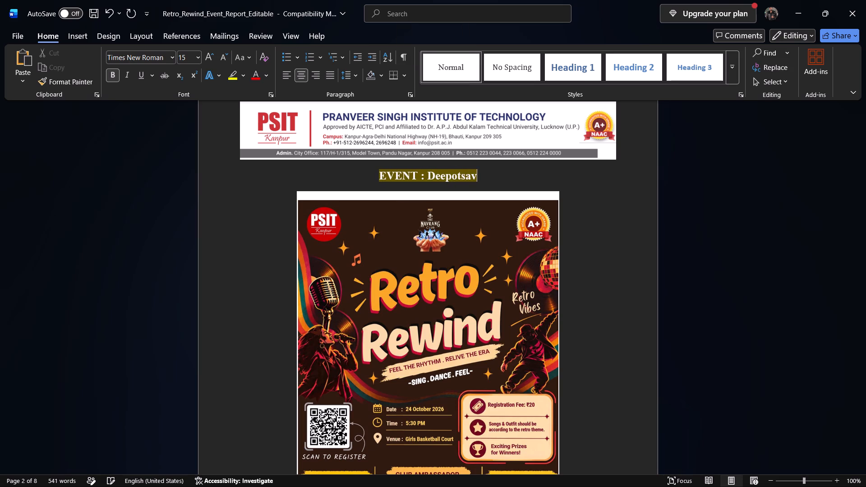
Delete the Retro Rewind poster image below the event heading on page 2.
{"action": "scroll", "coordinate": [484, 178], "scroll_direction": "down", "scroll_amount": 1}
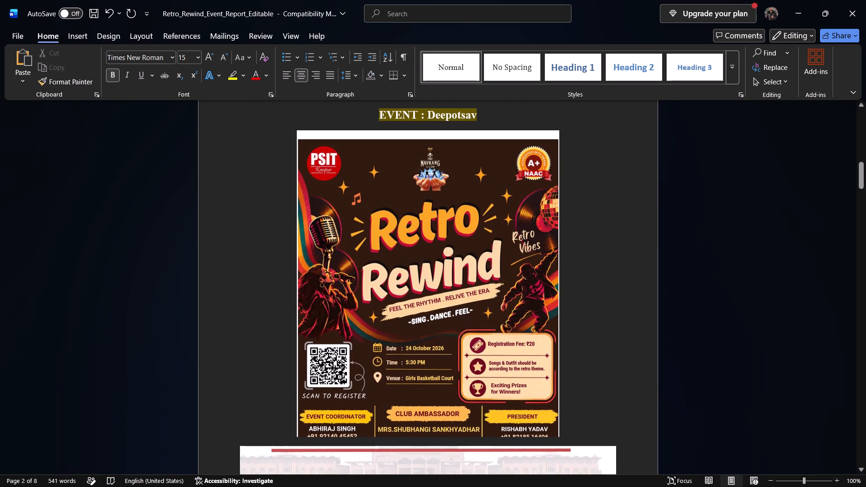
{"action": "left_click", "coordinate": [505, 213]}
{"action": "scroll", "coordinate": [505, 213], "scroll_direction": "up", "scroll_amount": 1}
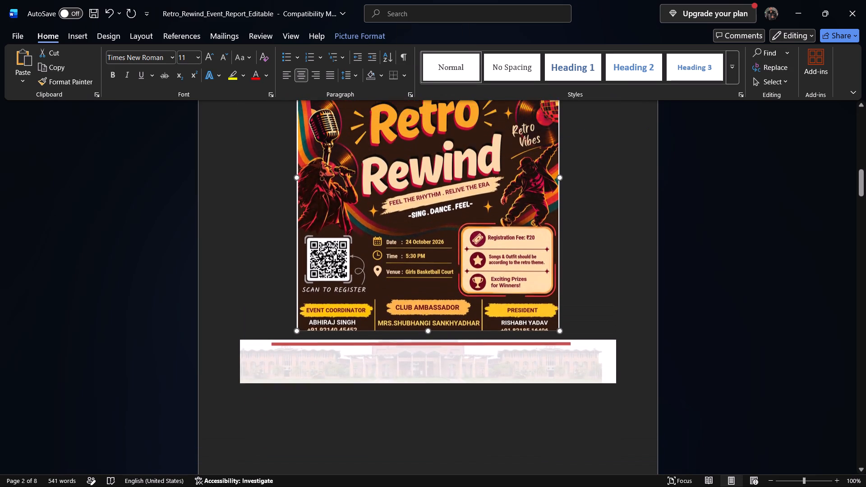
{"action": "scroll", "coordinate": [505, 213], "scroll_direction": "up", "scroll_amount": 1}
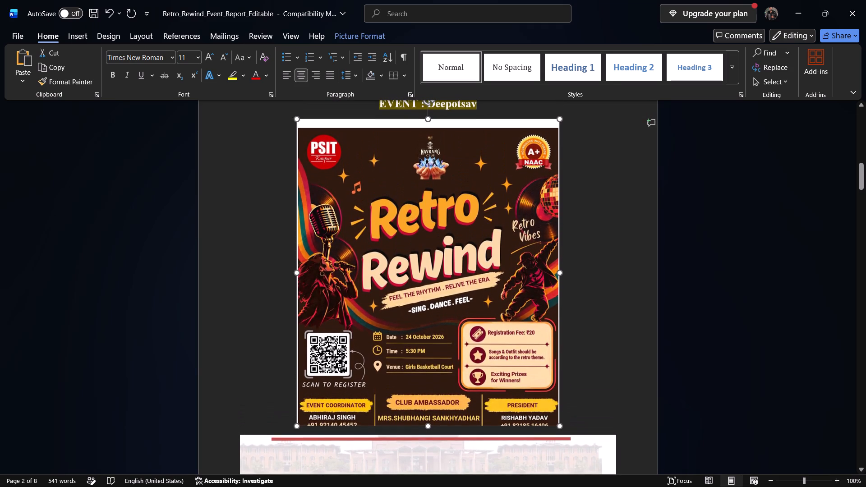
{"action": "key", "text": "Delete"}
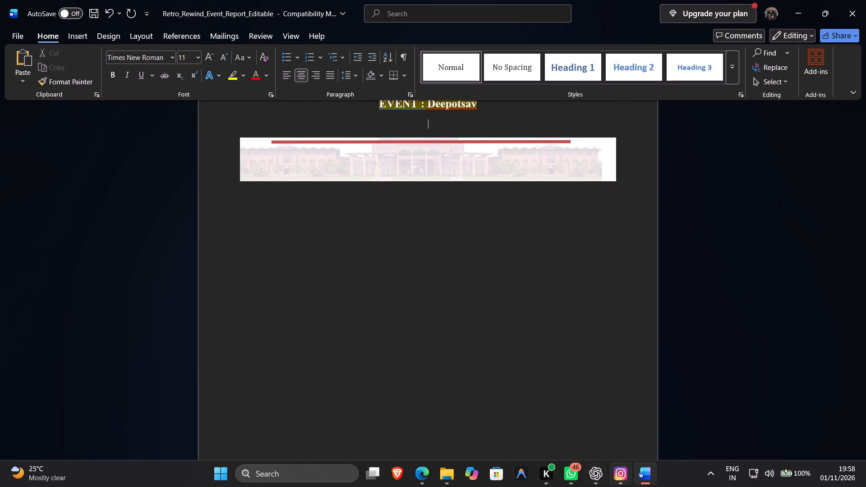
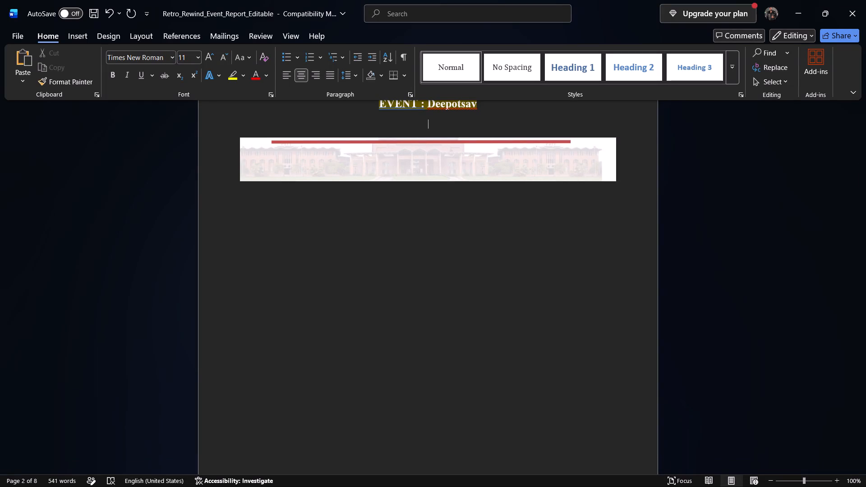
Switch to the Windows system settings and turn on the computer's mobile hotspot.
{"action": "left_click", "coordinate": [771, 478]}
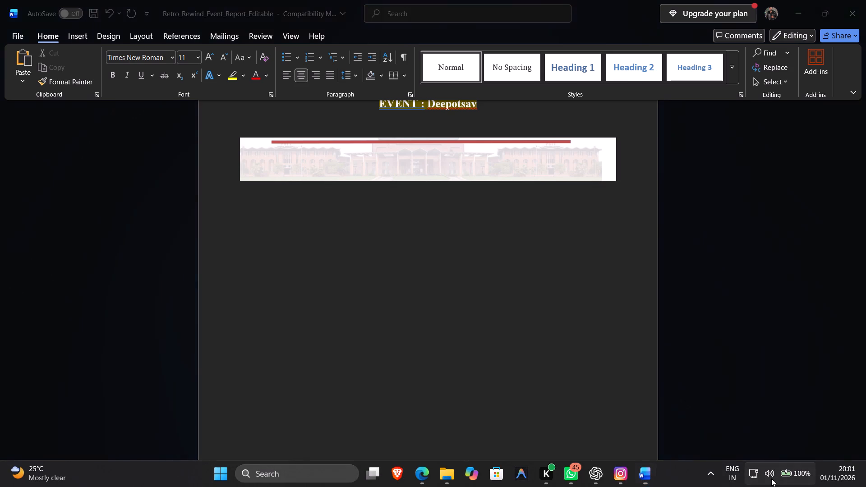
{"action": "scroll", "coordinate": [740, 335], "scroll_direction": "down", "scroll_amount": 2}
{"action": "left_click", "coordinate": [700, 250]}
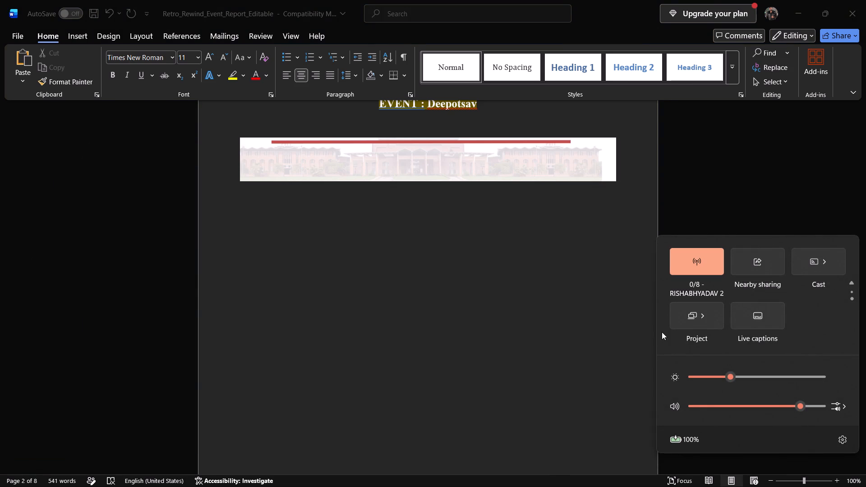
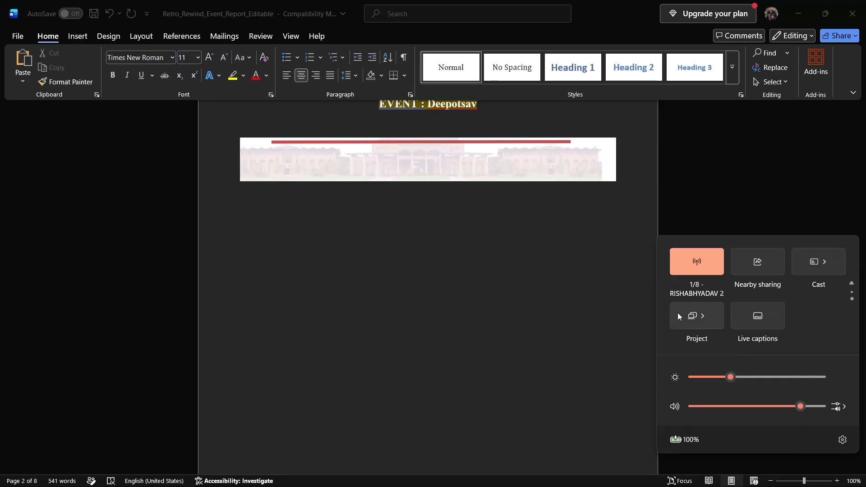
Dismiss the Windows quick settings and return to page 2 of the Word report.
{"action": "scroll", "coordinate": [677, 312], "scroll_direction": "up", "scroll_amount": 3}
{"action": "left_click", "coordinate": [567, 317]}
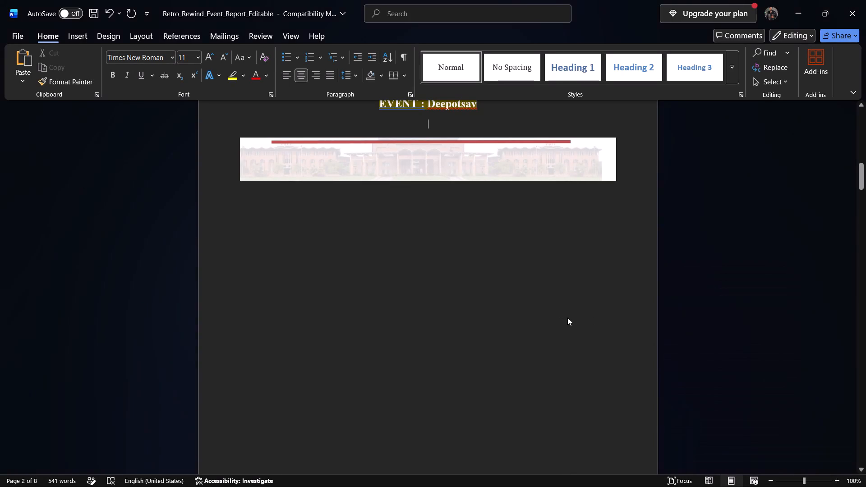
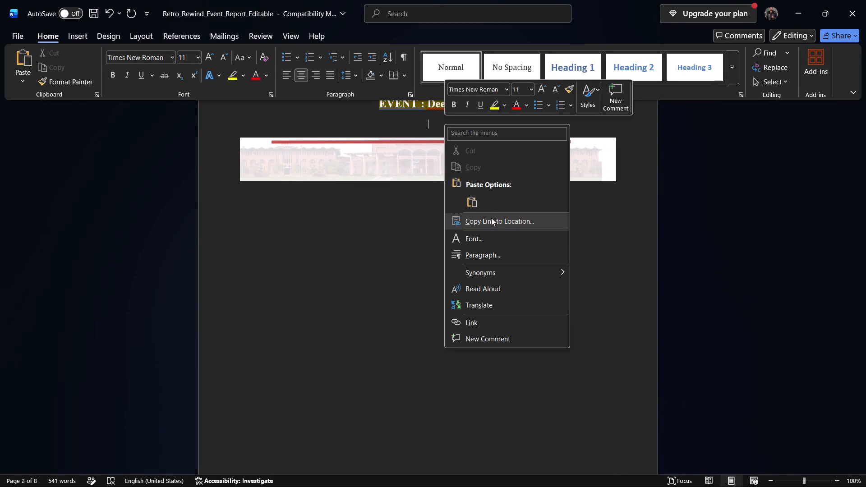
Insert a picture from a file on the empty line below the "EVENT : Deepotsav" heading on page 2.
{"action": "left_click", "coordinate": [382, 272]}
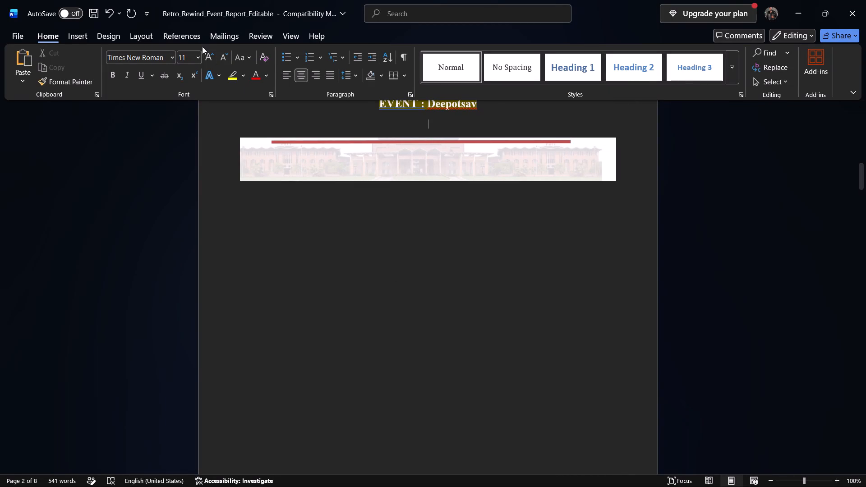
{"action": "left_click", "coordinate": [79, 41]}
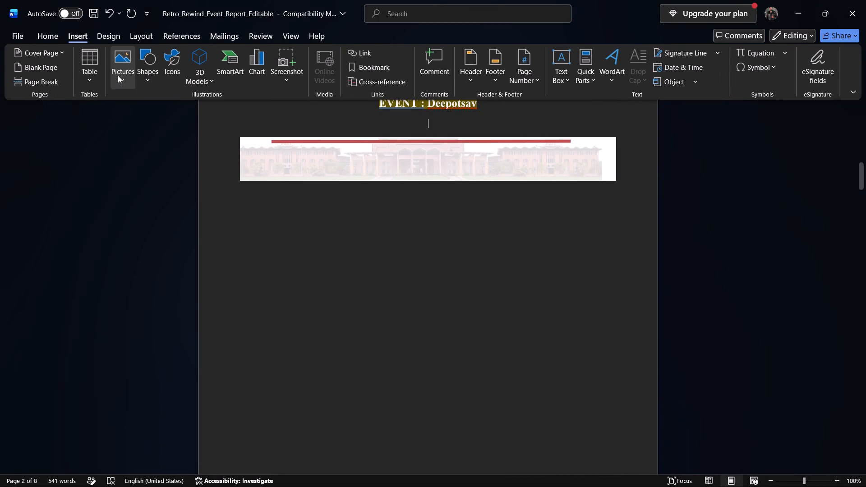
{"action": "left_click", "coordinate": [120, 72]}
{"action": "left_click", "coordinate": [146, 117]}
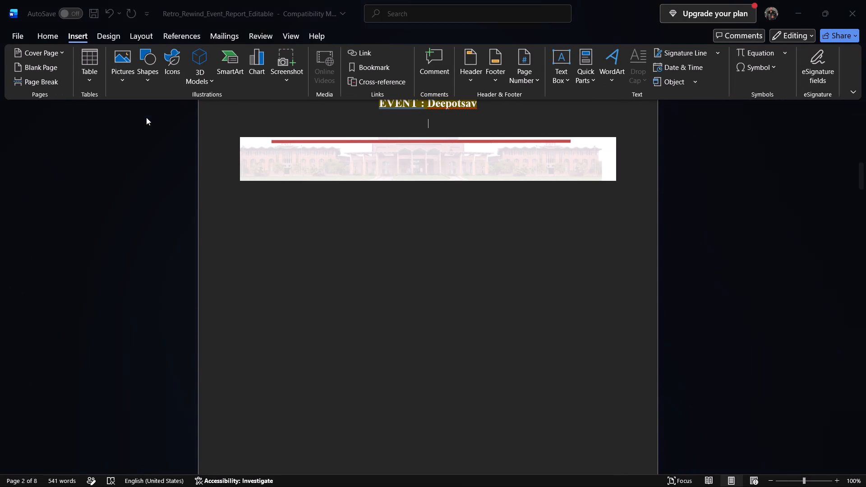
Insert the Deepotsav poster picture IMG-20261028-WA0007.jpg from the Downloads folder below the "EVENT : Deepotsav" title.
{"action": "left_click", "coordinate": [53, 123]}
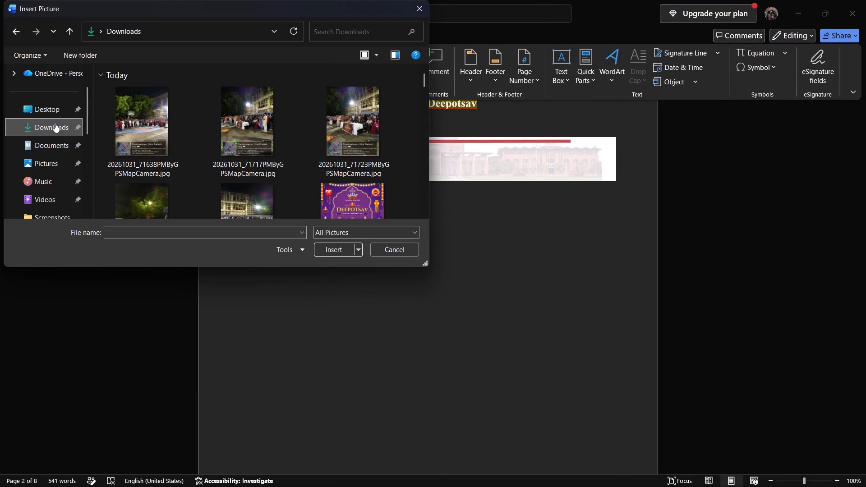
{"action": "scroll", "coordinate": [139, 122], "scroll_direction": "down", "scroll_amount": 1}
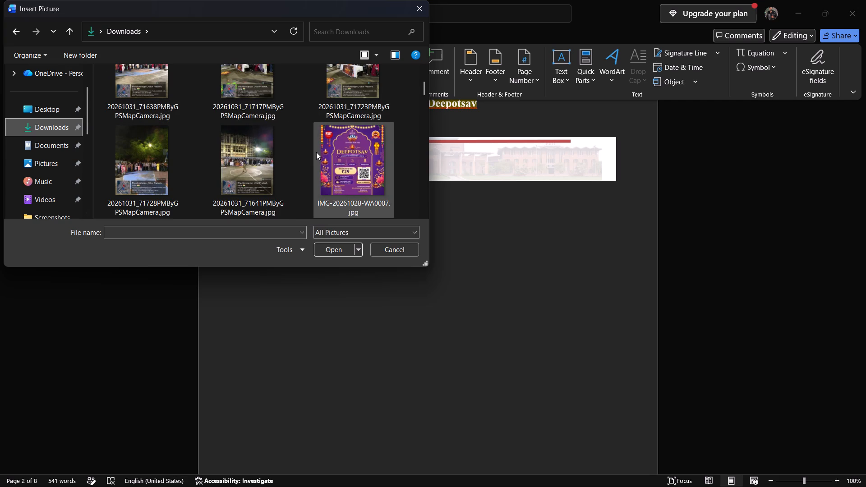
{"action": "left_click", "coordinate": [316, 152]}
{"action": "key", "text": "Return"}
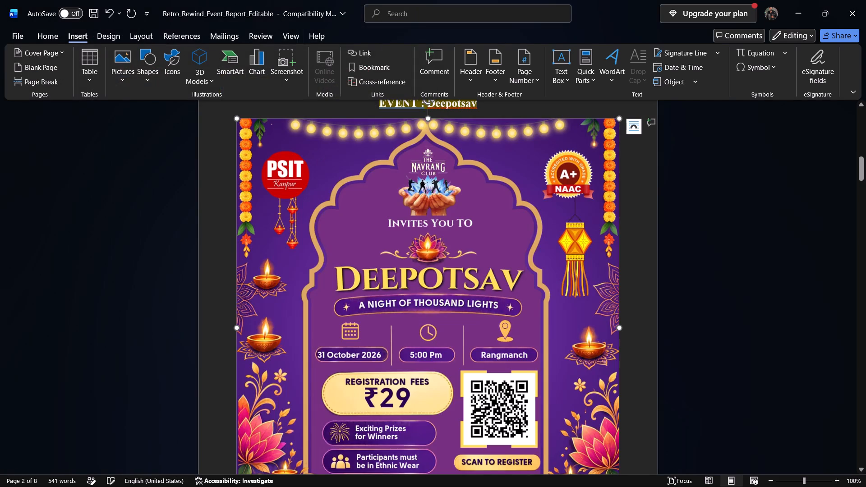
Shrink the Deepotsav poster proportionally so it fits on page 2 together with the campus footer banner.
{"action": "double_click", "coordinate": [234, 116]}
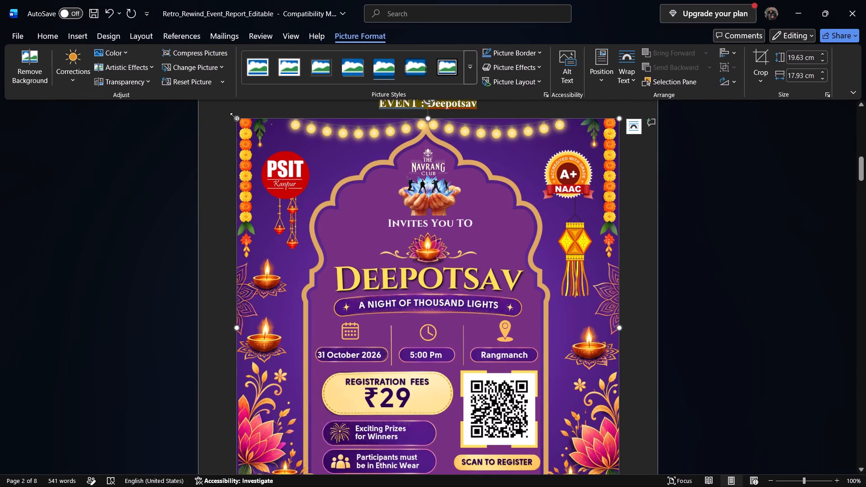
{"action": "left_click", "coordinate": [220, 230]}
{"action": "scroll", "coordinate": [220, 230], "scroll_direction": "down", "scroll_amount": 2}
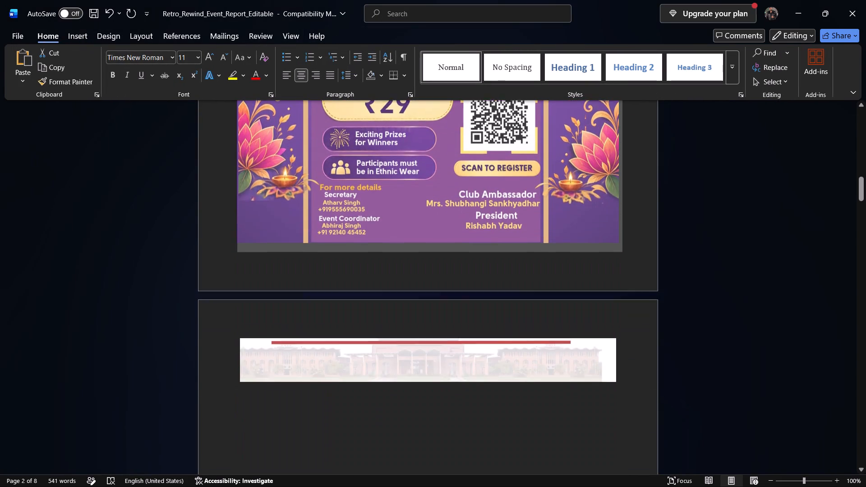
{"action": "scroll", "coordinate": [220, 230], "scroll_direction": "up", "scroll_amount": 4}
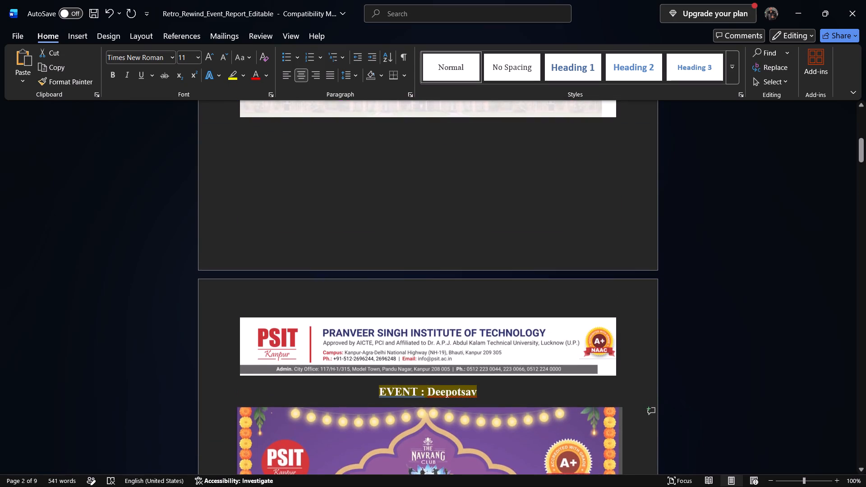
{"action": "scroll", "coordinate": [249, 293], "scroll_direction": "down", "scroll_amount": 1}
{"action": "left_click", "coordinate": [244, 349]}
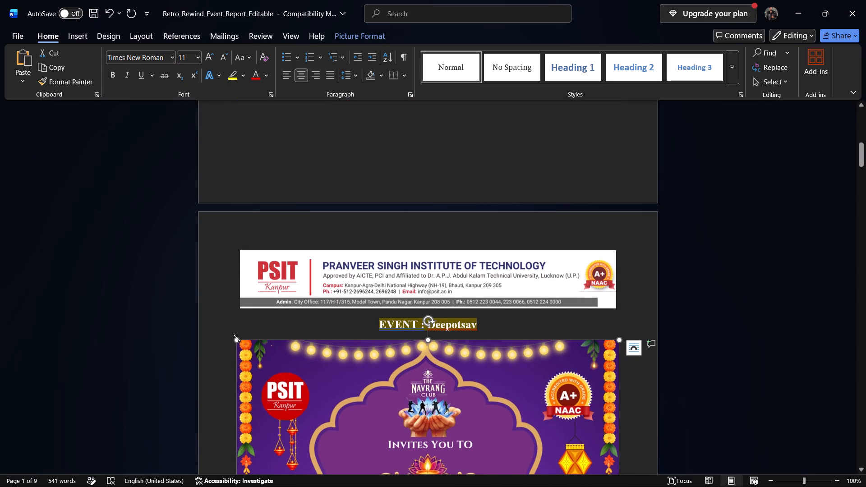
{"action": "left_click_drag", "start_coordinate": [237, 338], "coordinate": [263, 372]}
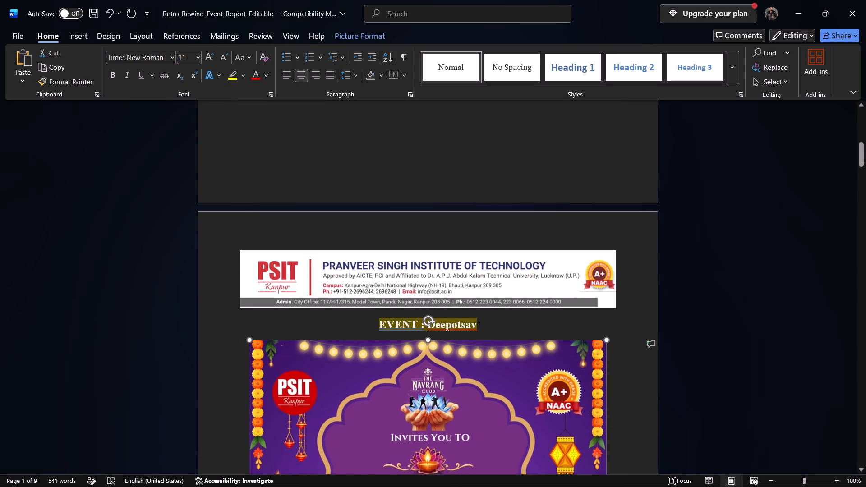
{"action": "left_click_drag", "start_coordinate": [263, 372], "coordinate": [322, 416]}
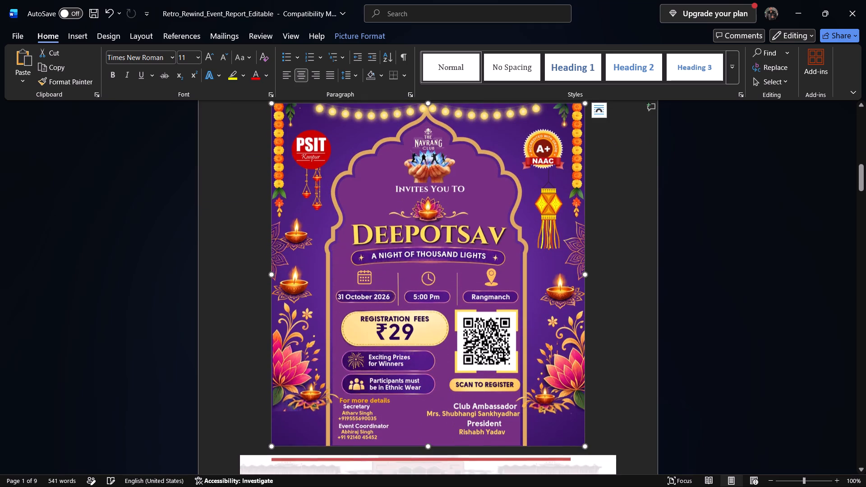
{"action": "scroll", "coordinate": [322, 416], "scroll_direction": "up", "scroll_amount": 1}
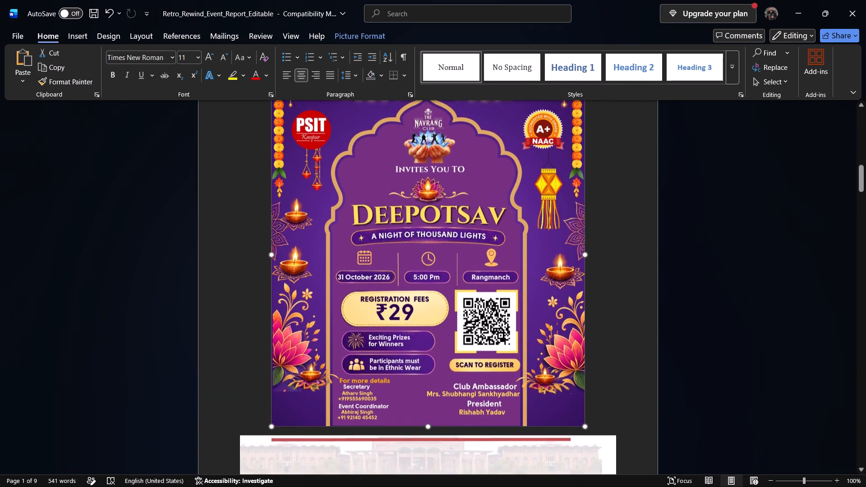
{"action": "scroll", "coordinate": [322, 416], "scroll_direction": "up", "scroll_amount": 1}
{"action": "left_click", "coordinate": [713, 325]}
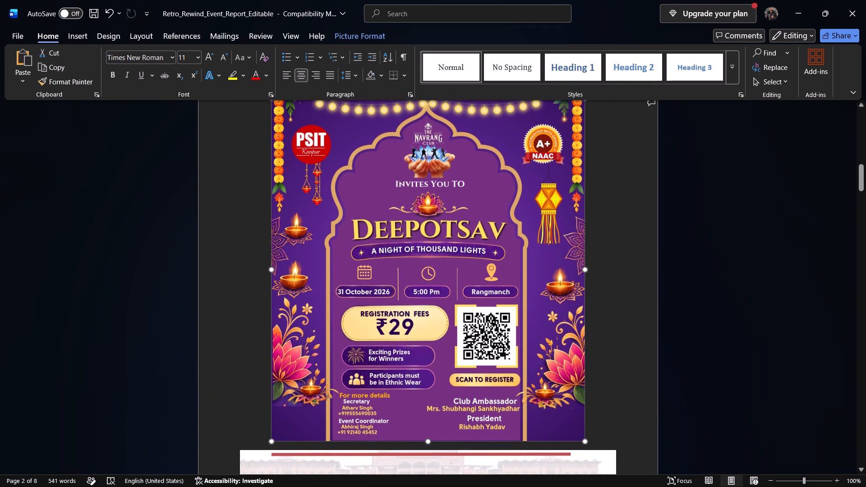
Replace the event name in the "Briefing about the event" heading with DEEPOTSAV in capitals.
{"action": "scroll", "coordinate": [649, 272], "scroll_direction": "right", "scroll_amount": 1}
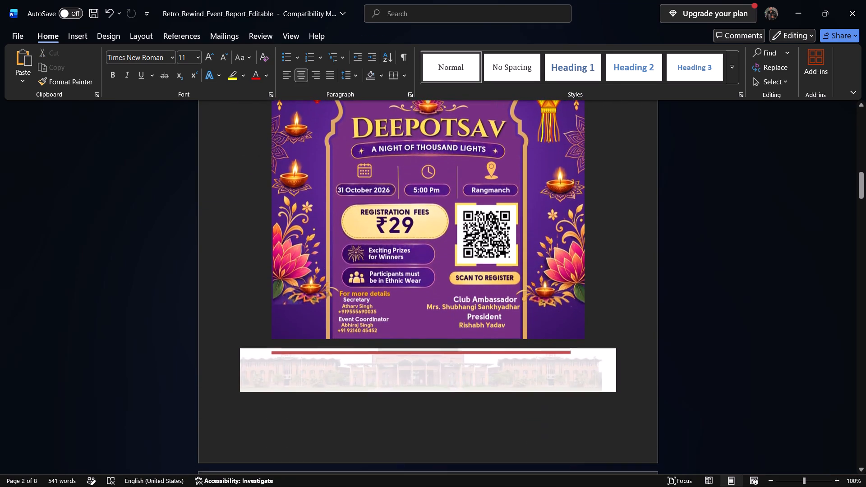
{"action": "scroll", "coordinate": [649, 272], "scroll_direction": "down", "scroll_amount": 4}
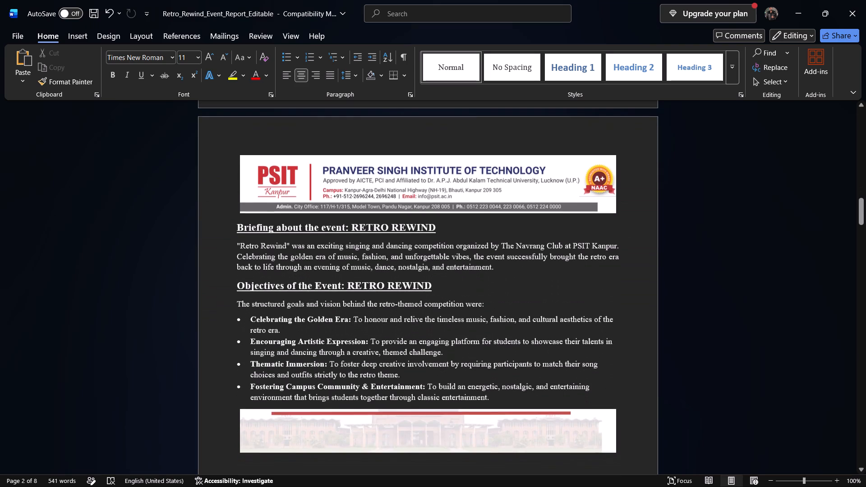
{"action": "scroll", "coordinate": [649, 272], "scroll_direction": "down", "scroll_amount": 2}
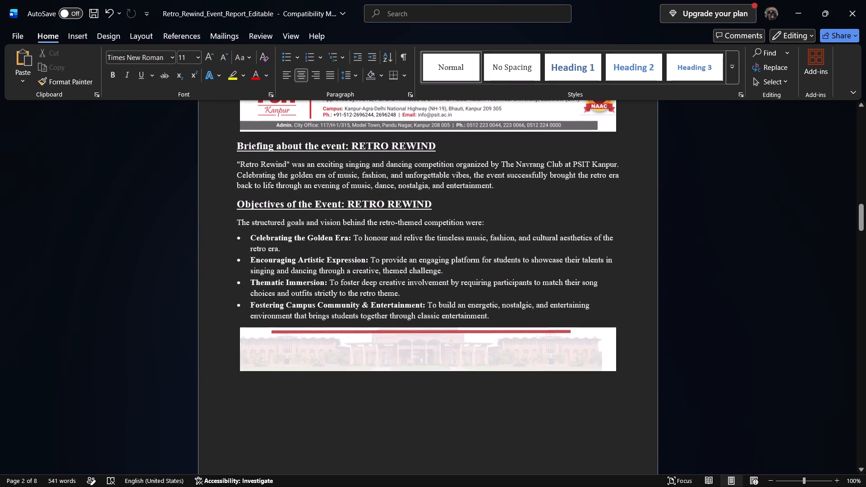
{"action": "left_click", "coordinate": [440, 146]}
{"action": "key", "text": "BackSpace"}
{"action": "key", "text": "BackSpace"}
{"action": "key", "text": "BackSpace"}
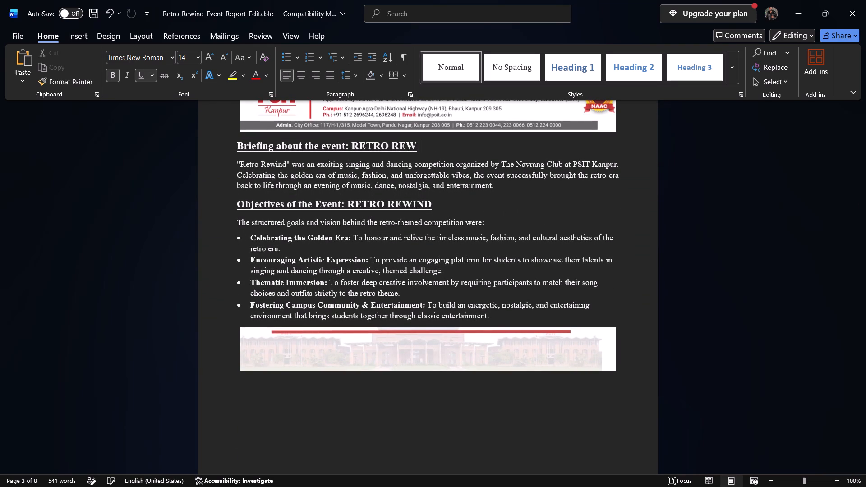
{"action": "key", "text": "BackSpace"}
{"action": "key", "text": "BackSpace"}
{"action": "key", "text": "BackSpace"}
{"action": "key", "text": "BackSpace"}
{"action": "key", "text": "BackSpace"}
{"action": "key", "text": "BackSpace"}
{"action": "key", "text": "BackSpace"}
{"action": "key", "text": "BackSpace"}
{"action": "key", "text": "BackSpace"}
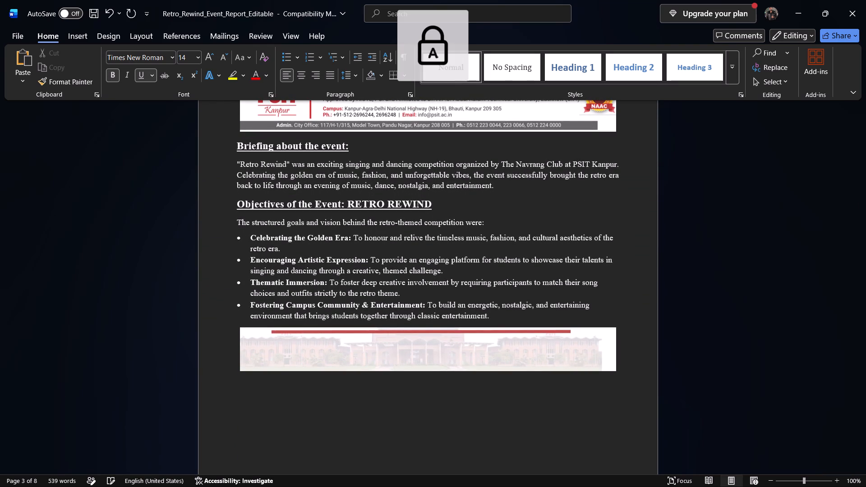
{"action": "key", "text": "d"}
{"action": "type", "text": "eepotsav"}
{"action": "key", "text": "BackSpace"}
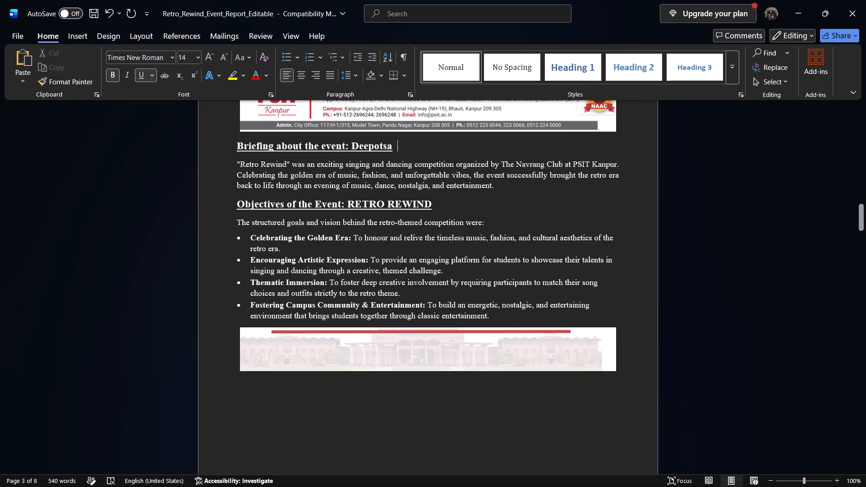
{"action": "key", "text": "BackSpace"}
{"action": "key", "text": "BackSpace"}
{"action": "key", "text": "BackSpace"}
{"action": "key", "text": "BackSpace"}
{"action": "key", "text": "BackSpace"}
{"action": "key", "text": "BackSpace"}
{"action": "key", "text": "BackSpace"}
{"action": "type", "text": "EEPOTSAV"}
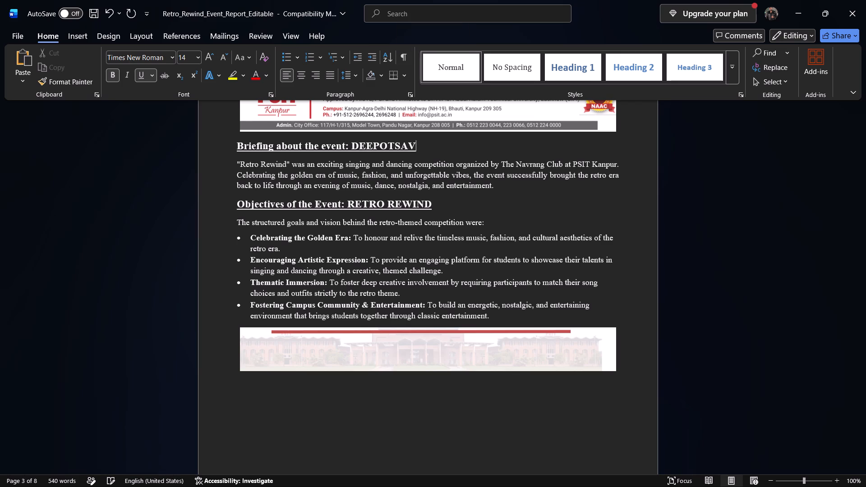
Replace the event name in the "Objectives of the Event" heading with DEEPOTSAV.
{"action": "left_click", "coordinate": [430, 202]}
{"action": "key", "text": "BackSpace"}
{"action": "key", "text": "BackSpace"}
{"action": "key", "text": "BackSpace"}
{"action": "key", "text": "BackSpace"}
{"action": "key", "text": "BackSpace"}
{"action": "key", "text": "BackSpace"}
{"action": "key", "text": "BackSpace"}
{"action": "key", "text": "BackSpace"}
{"action": "key", "text": "BackSpace"}
{"action": "key", "text": "BackSpace"}
{"action": "key", "text": "BackSpace"}
{"action": "key", "text": "BackSpace"}
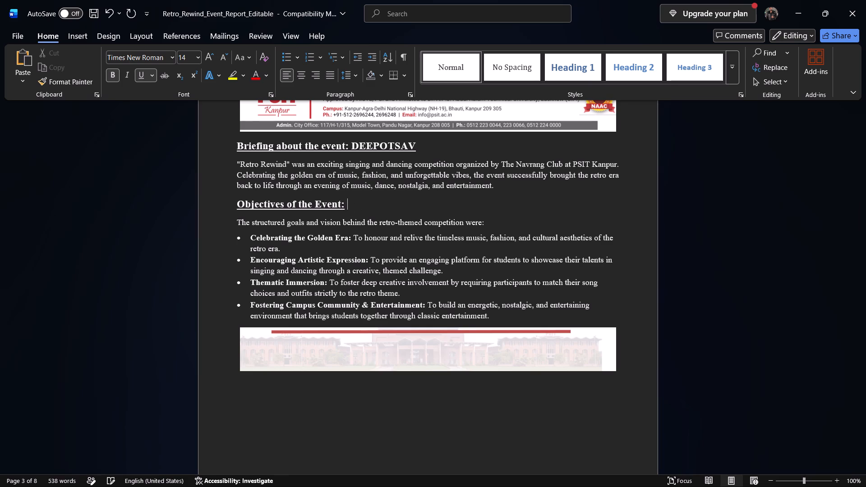
{"action": "type", "text": "DEEPOTSAV"}
Replace the event name in the sentence under "Event Organized by" with Deepotsav.
{"action": "scroll", "coordinate": [430, 202], "scroll_direction": "down", "scroll_amount": 5}
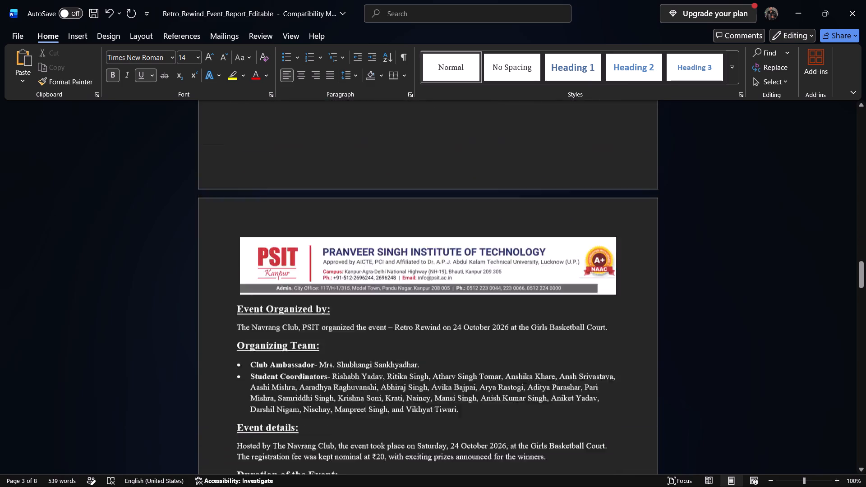
{"action": "scroll", "coordinate": [430, 202], "scroll_direction": "down", "scroll_amount": 1}
{"action": "scroll", "coordinate": [430, 202], "scroll_direction": "up", "scroll_amount": 2}
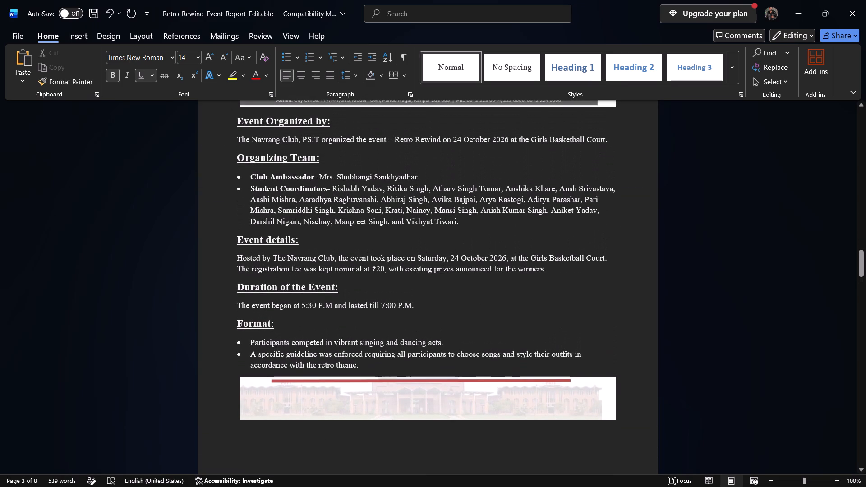
{"action": "left_click", "coordinate": [442, 142]}
{"action": "key", "text": "BackSpace"}
{"action": "key", "text": "BackSpace"}
{"action": "key", "text": "BackSpace"}
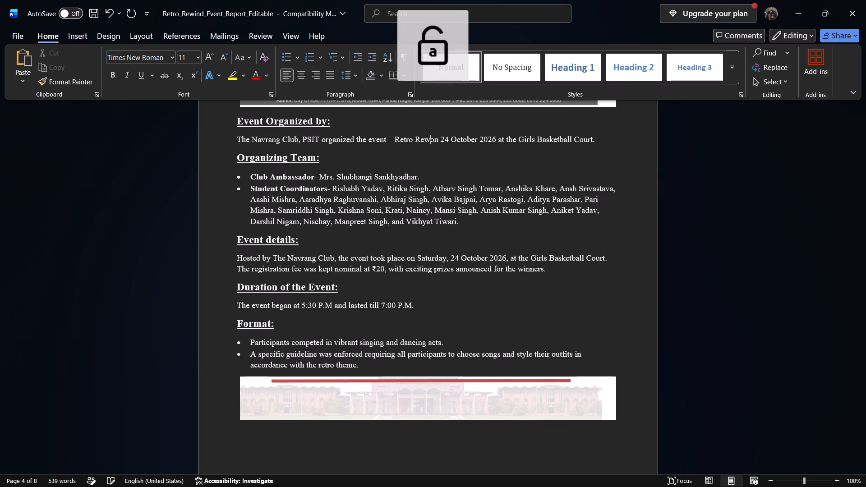
{"action": "key", "text": "BackSpace"}
{"action": "key", "text": "BackSpace"}
{"action": "key", "text": "BackSpace"}
{"action": "key", "text": "BackSpace"}
{"action": "key", "text": "BackSpace"}
{"action": "key", "text": "BackSpace"}
{"action": "key", "text": "BackSpace"}
{"action": "key", "text": "BackSpace"}
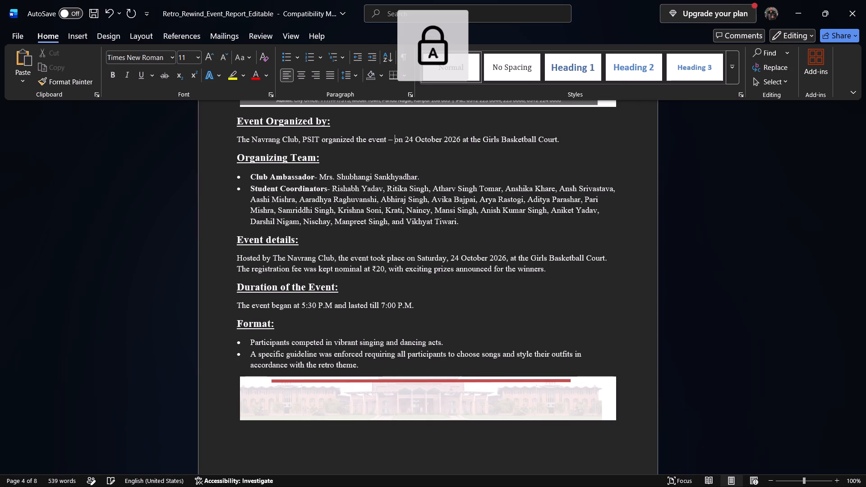
{"action": "type", "text": "eepotsav"}
{"action": "key", "text": "space"}
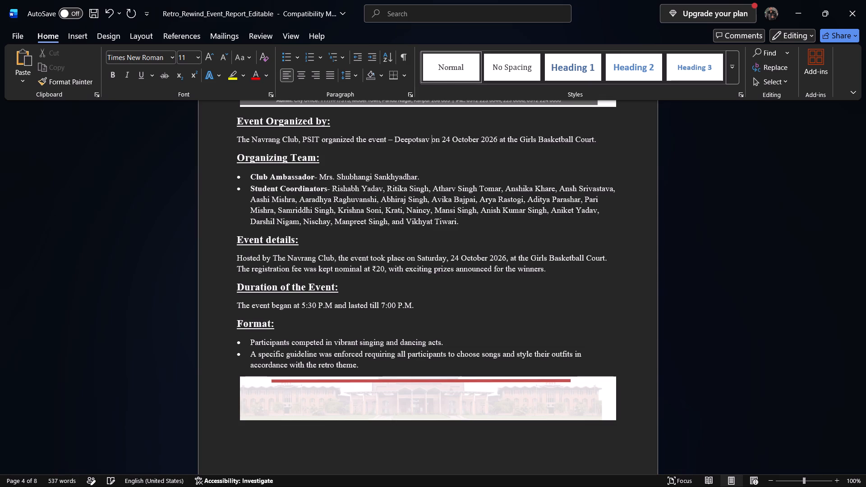
Set the day of the event date under "Event Organized by" to 31 October 2026.
{"action": "left_click", "coordinate": [449, 142]}
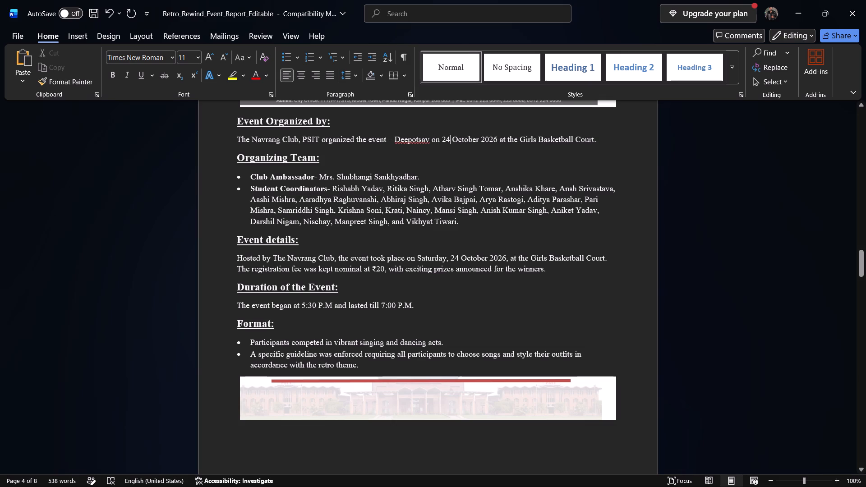
{"action": "key", "text": "BackSpace"}
{"action": "key", "text": "BackSpace"}
{"action": "type", "text": "31"}
Set the registration fee in the "Event details" paragraph to ₹29.
{"action": "scroll", "coordinate": [456, 151], "scroll_direction": "down", "scroll_amount": 1}
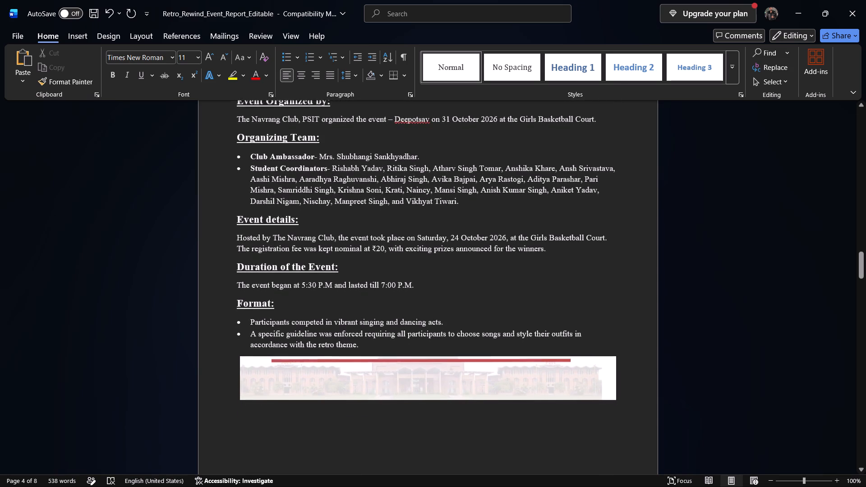
{"action": "scroll", "coordinate": [456, 151], "scroll_direction": "down", "scroll_amount": 2}
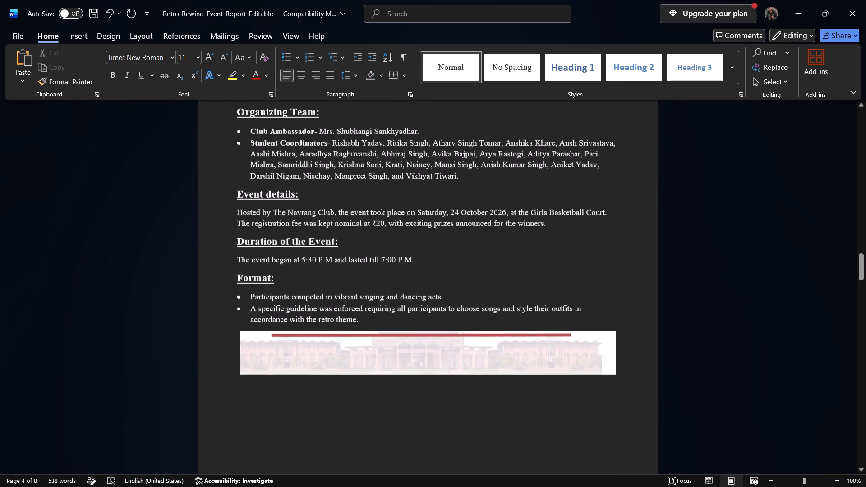
{"action": "scroll", "coordinate": [456, 151], "scroll_direction": "down", "scroll_amount": 2}
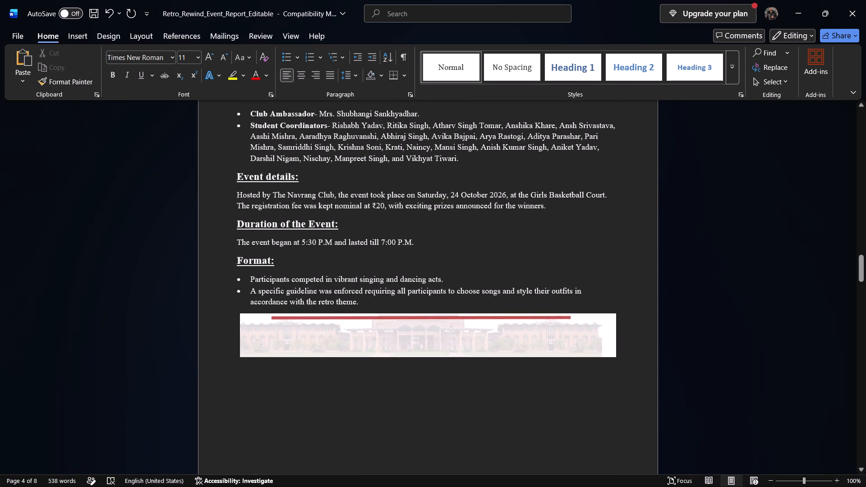
{"action": "left_click", "coordinate": [383, 207]}
{"action": "key", "text": "BackSpace"}
{"action": "key", "text": "9"}
{"action": "left_click", "coordinate": [451, 230]}
Set the ending time in the "Duration of the Event" sentence to 7:30 P.M.
{"action": "scroll", "coordinate": [451, 230], "scroll_direction": "down", "scroll_amount": 1}
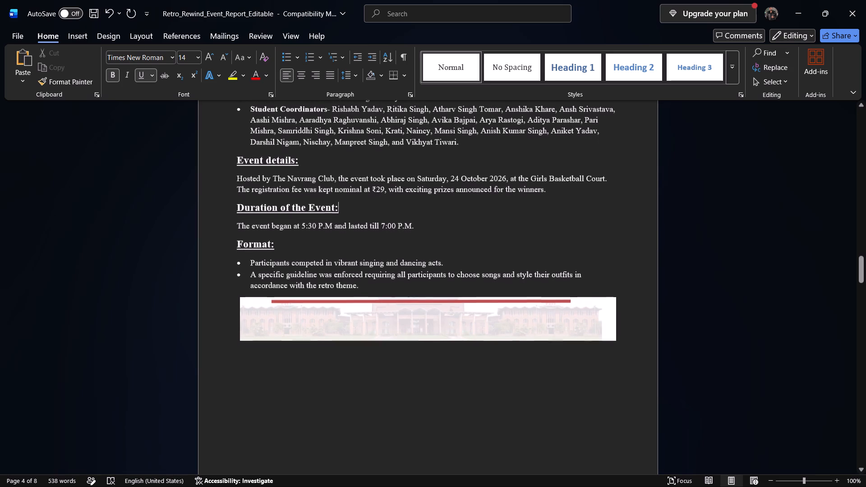
{"action": "scroll", "coordinate": [451, 230], "scroll_direction": "down", "scroll_amount": 1}
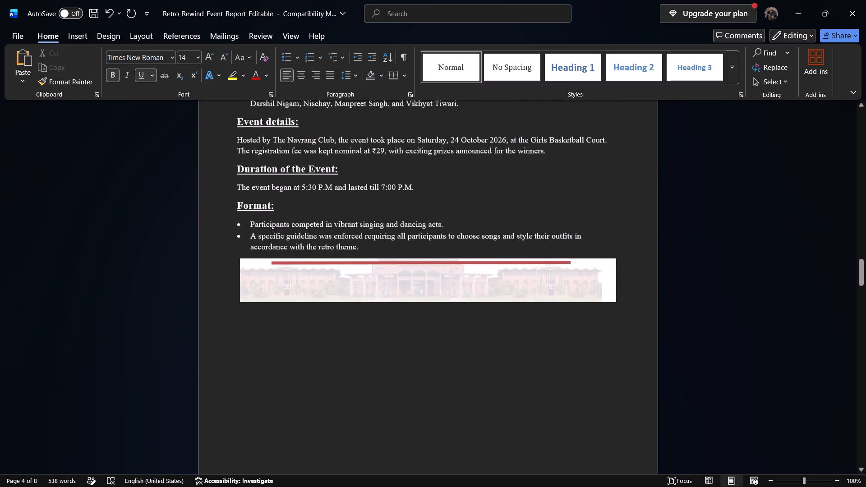
{"action": "left_click", "coordinate": [389, 183]}
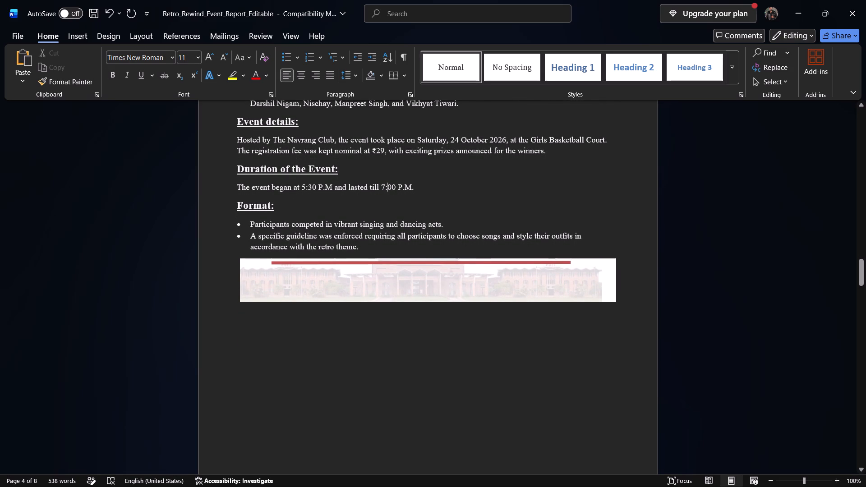
{"action": "left_click", "coordinate": [389, 187]}
{"action": "left_click", "coordinate": [391, 187]}
{"action": "key", "text": "BackSpace"}
{"action": "key", "text": "3"}
Replace the theme name in the second bullet under "Format" with Ethnic.
{"action": "scroll", "coordinate": [393, 215], "scroll_direction": "down", "scroll_amount": 1}
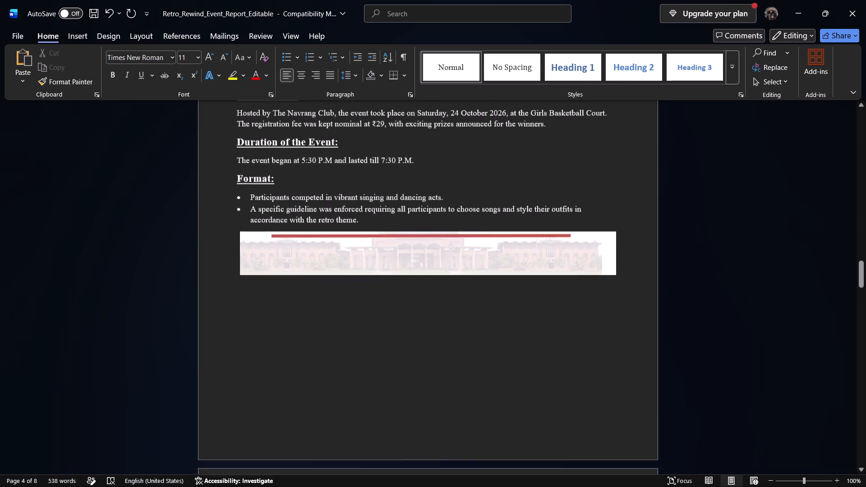
{"action": "scroll", "coordinate": [393, 215], "scroll_direction": "down", "scroll_amount": 2}
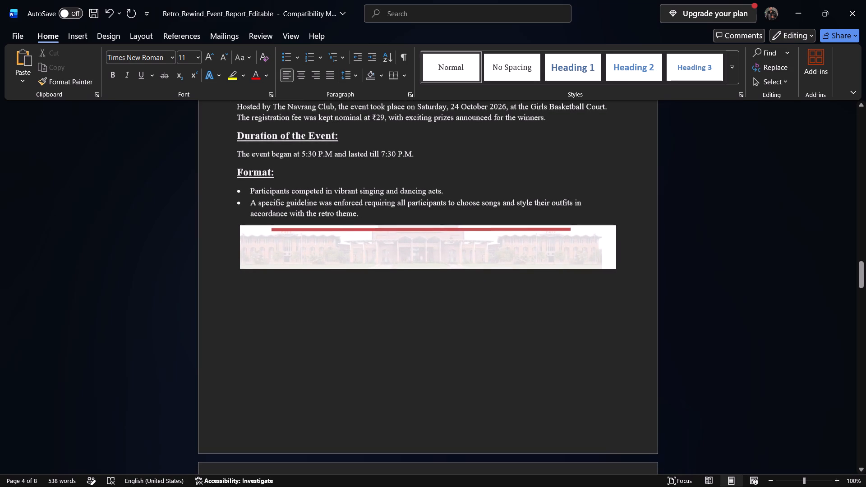
{"action": "scroll", "coordinate": [402, 207], "scroll_direction": "down", "scroll_amount": 1}
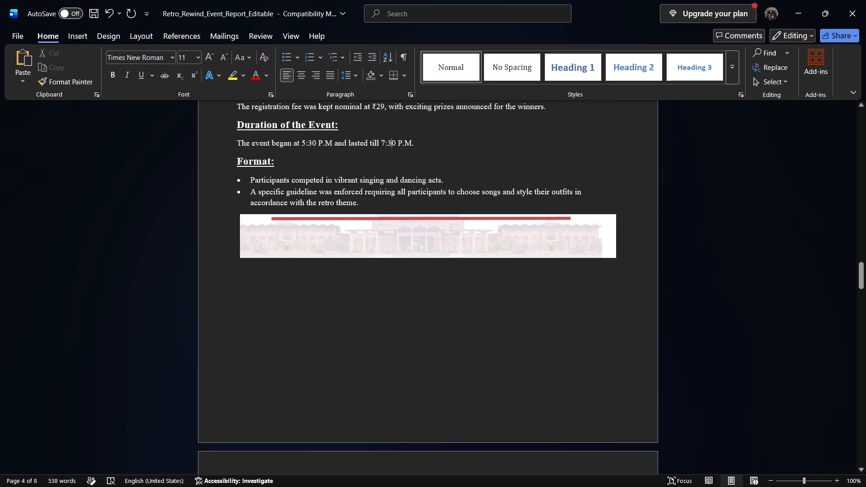
{"action": "left_click", "coordinate": [334, 203]}
{"action": "key", "text": "BackSpace"}
{"action": "key", "text": "BackSpace"}
{"action": "key", "text": "BackSpace"}
{"action": "key", "text": "BackSpace"}
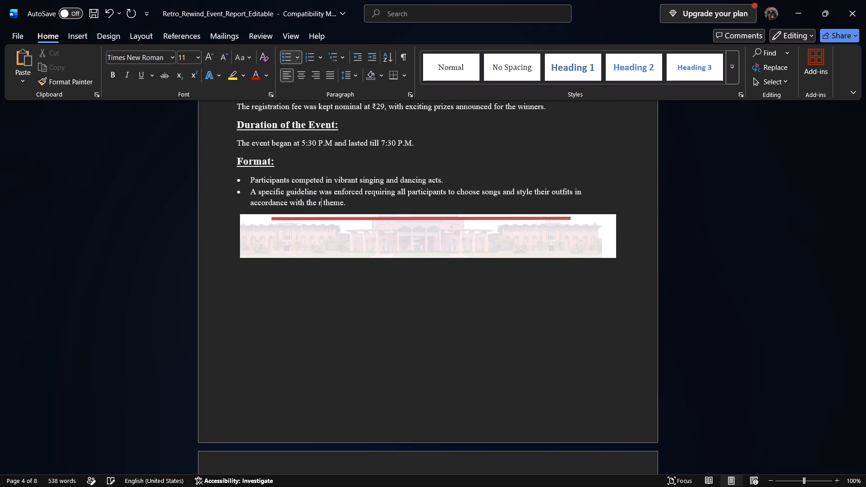
{"action": "key", "text": "BackSpace"}
{"action": "key", "text": "e"}
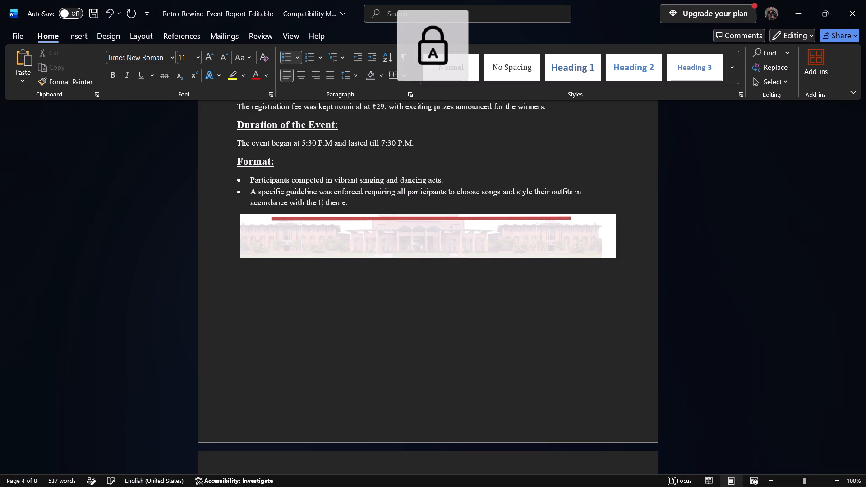
{"action": "type", "text": "thnic"}
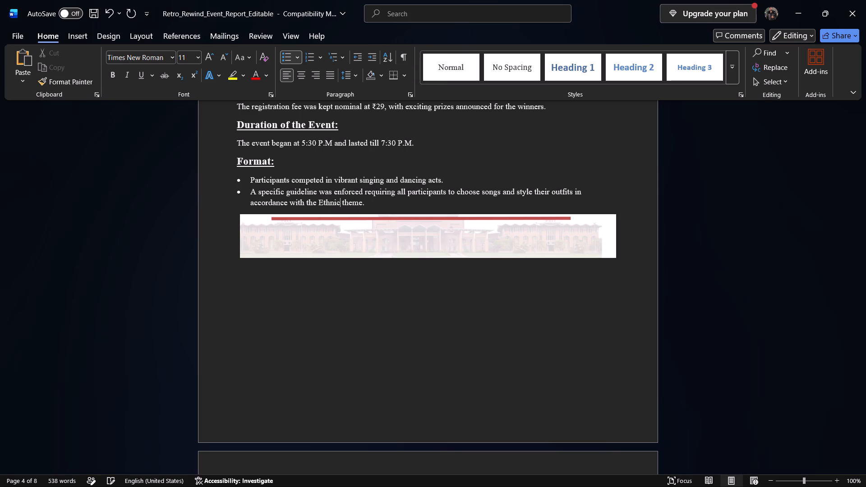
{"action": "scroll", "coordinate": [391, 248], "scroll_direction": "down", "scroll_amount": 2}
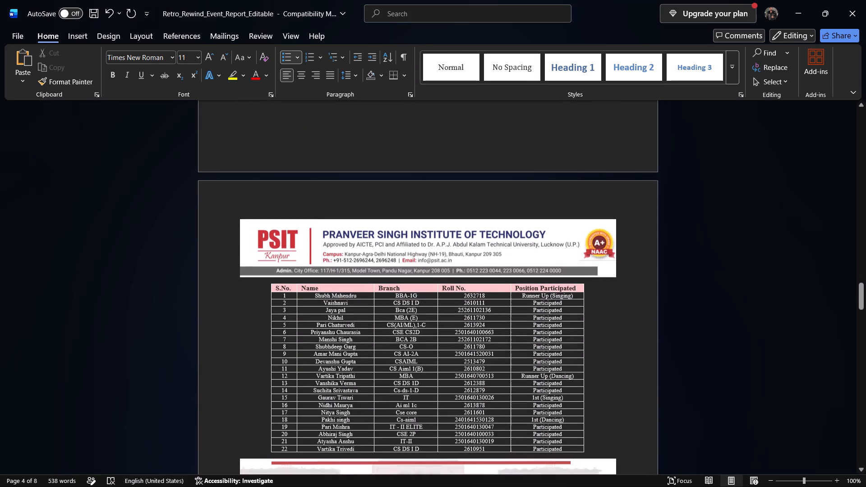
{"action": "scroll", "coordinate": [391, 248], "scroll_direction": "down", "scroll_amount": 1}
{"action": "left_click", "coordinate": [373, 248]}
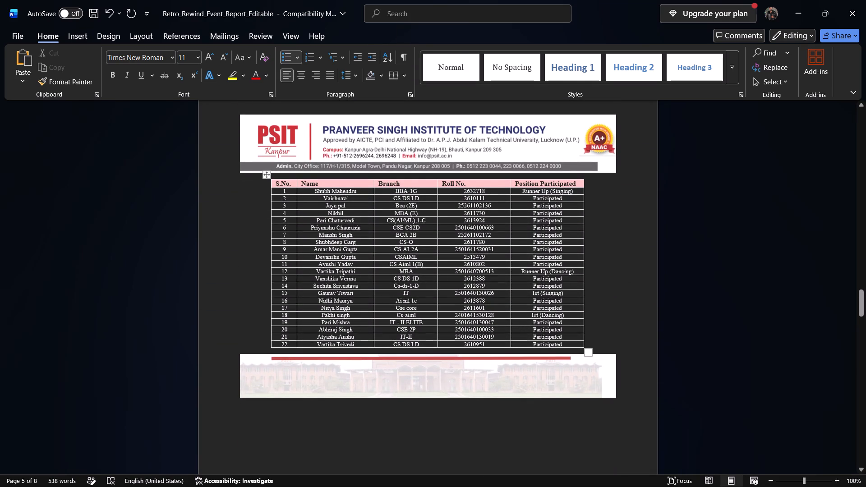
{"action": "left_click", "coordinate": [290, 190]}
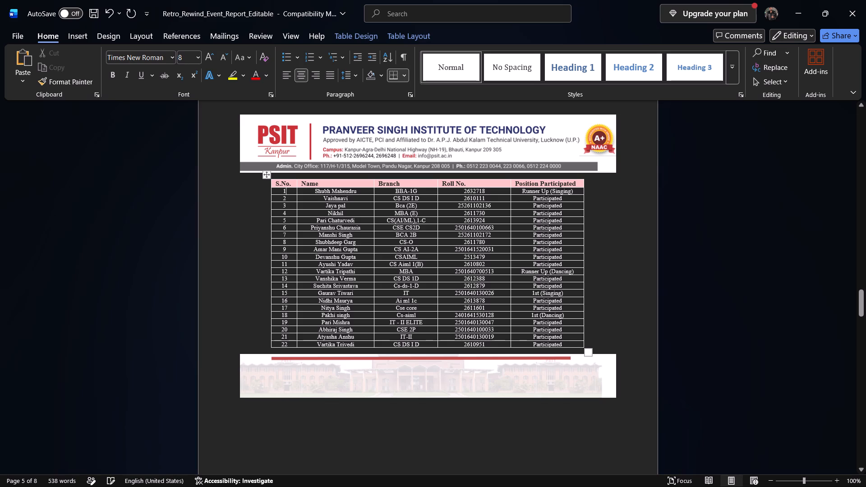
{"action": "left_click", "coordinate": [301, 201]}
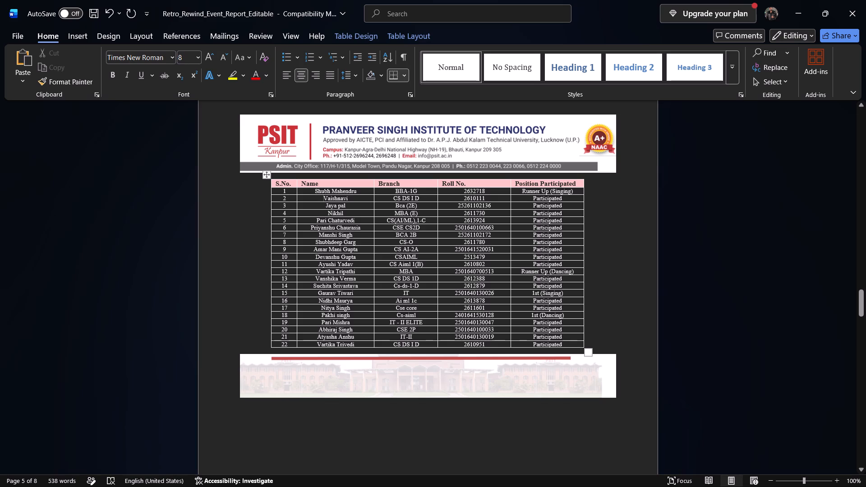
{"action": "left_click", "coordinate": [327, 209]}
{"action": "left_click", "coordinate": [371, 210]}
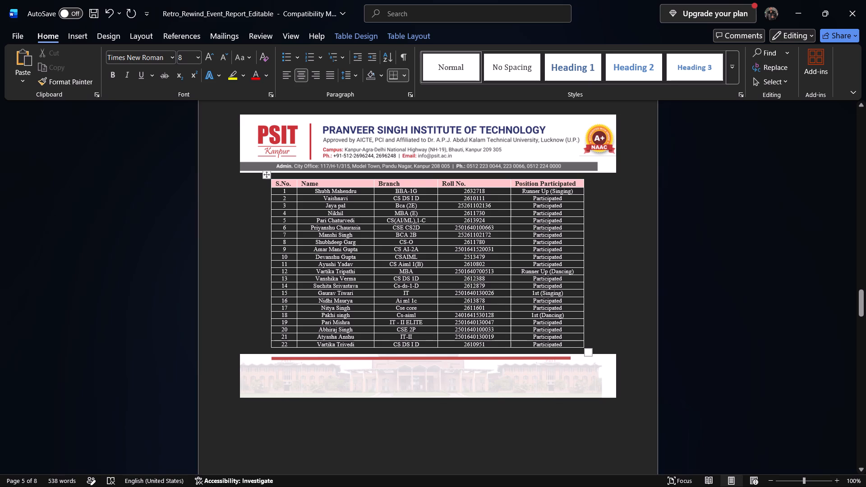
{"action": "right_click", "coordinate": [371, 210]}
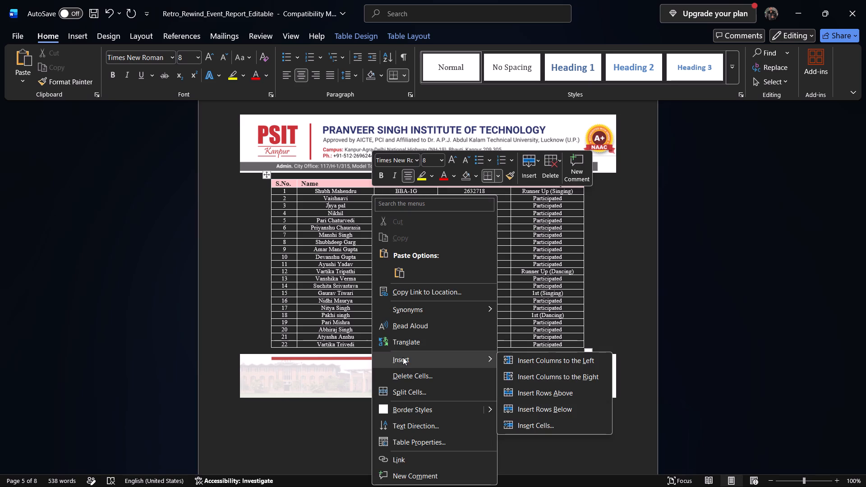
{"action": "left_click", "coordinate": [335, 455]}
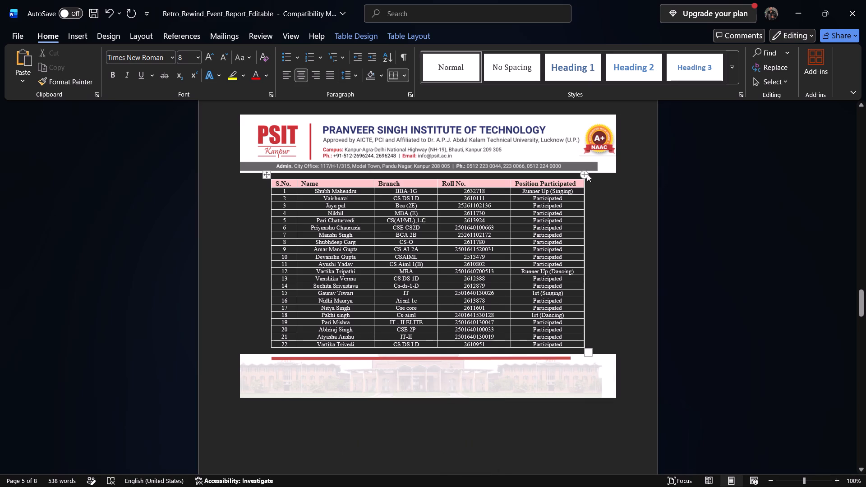
Look through the remaining report pages, including the "EVENT GLIMPSE" photos and the outcome paragraph, for content that still needs adapting.
{"action": "scroll", "coordinate": [497, 183], "scroll_direction": "down", "scroll_amount": 7}
{"action": "scroll", "coordinate": [497, 183], "scroll_direction": "up", "scroll_amount": 1}
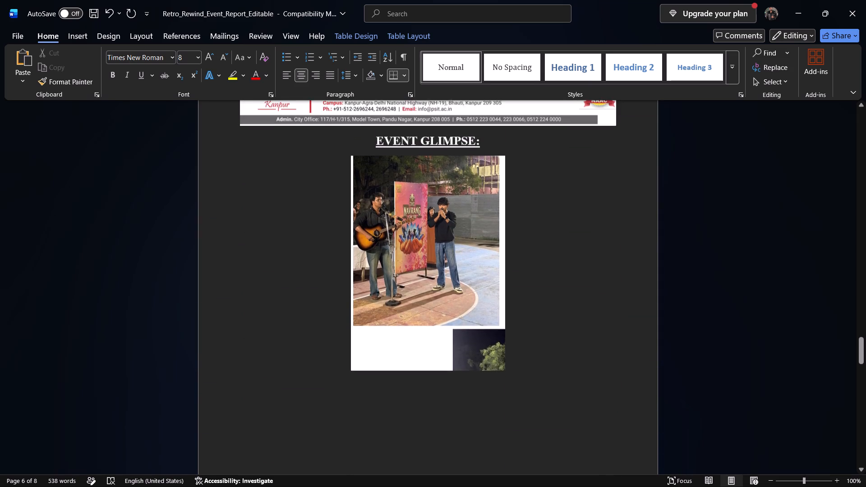
{"action": "scroll", "coordinate": [497, 183], "scroll_direction": "up", "scroll_amount": 1}
{"action": "scroll", "coordinate": [497, 183], "scroll_direction": "down", "scroll_amount": 2}
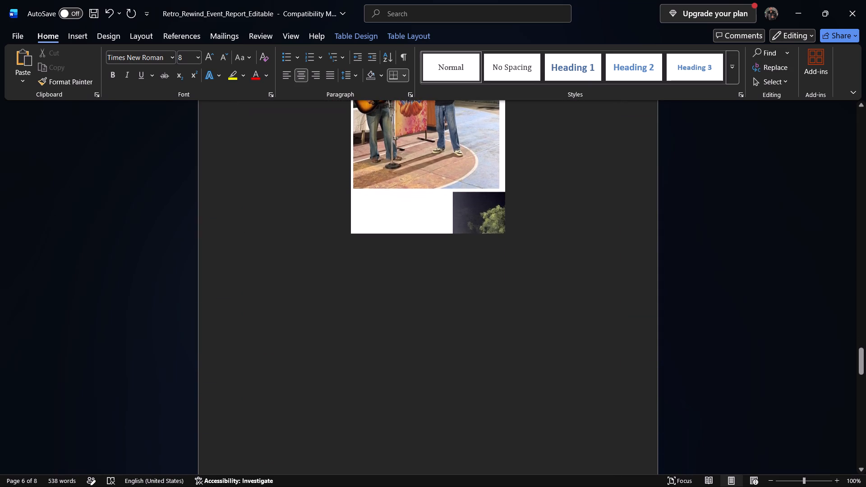
{"action": "scroll", "coordinate": [497, 183], "scroll_direction": "down", "scroll_amount": 6}
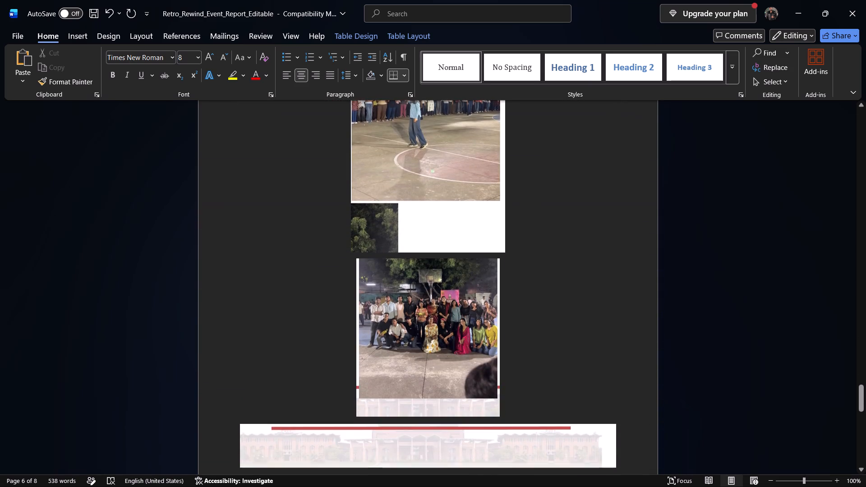
{"action": "scroll", "coordinate": [497, 183], "scroll_direction": "down", "scroll_amount": 1}
{"action": "scroll", "coordinate": [497, 183], "scroll_direction": "up", "scroll_amount": 1}
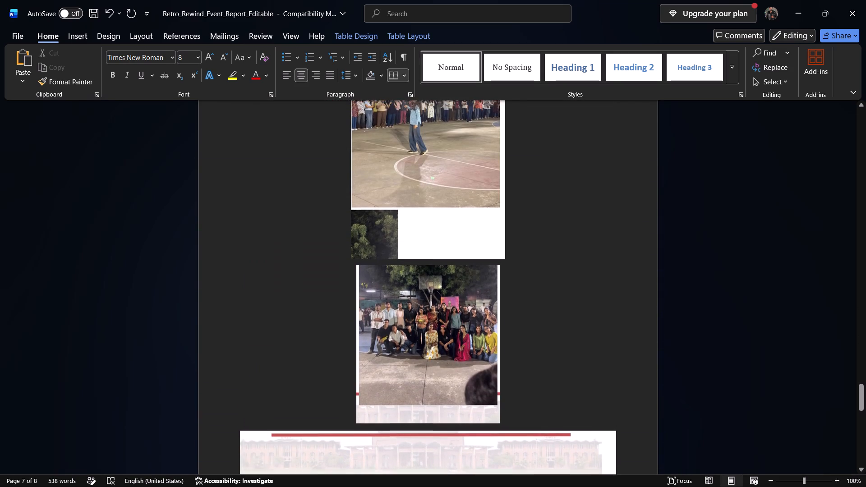
{"action": "scroll", "coordinate": [497, 183], "scroll_direction": "up", "scroll_amount": 1}
{"action": "scroll", "coordinate": [497, 183], "scroll_direction": "up", "scroll_amount": 2, "text": "ctrl"}
{"action": "scroll", "coordinate": [497, 183], "scroll_direction": "down", "scroll_amount": 3, "text": "ctrl"}
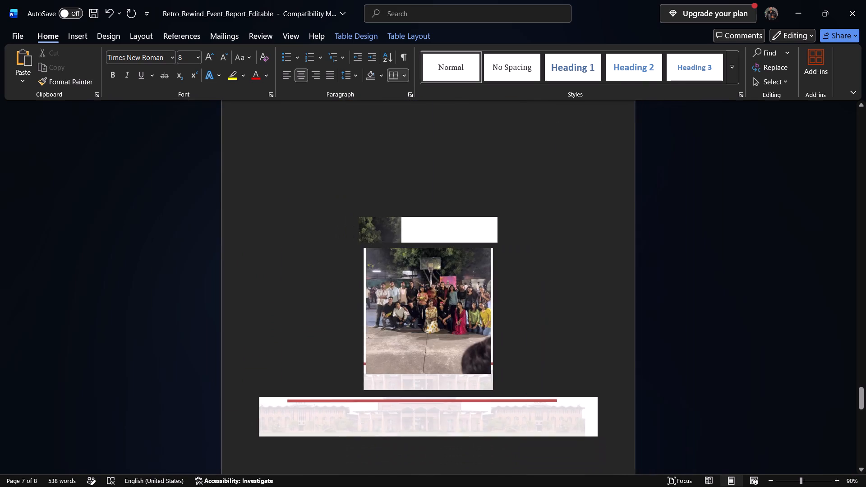
{"action": "scroll", "coordinate": [497, 183], "scroll_direction": "down", "scroll_amount": 1}
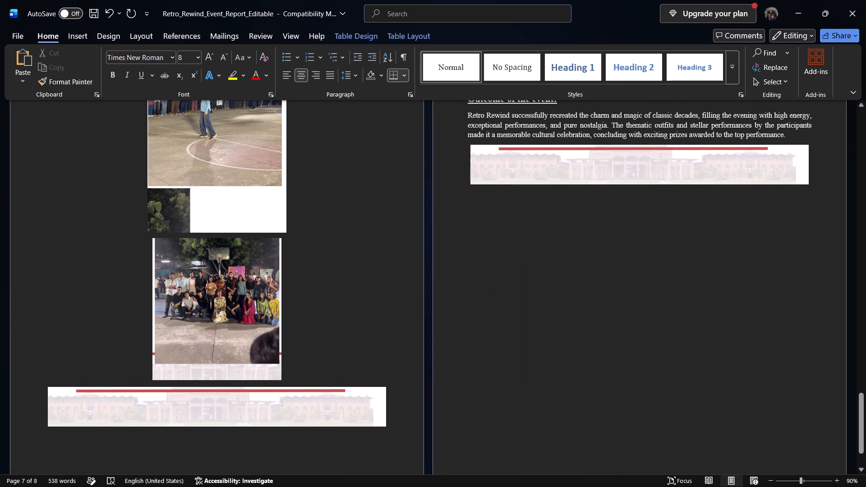
{"action": "scroll", "coordinate": [358, 211], "scroll_direction": "up", "scroll_amount": 1, "text": "ctrl"}
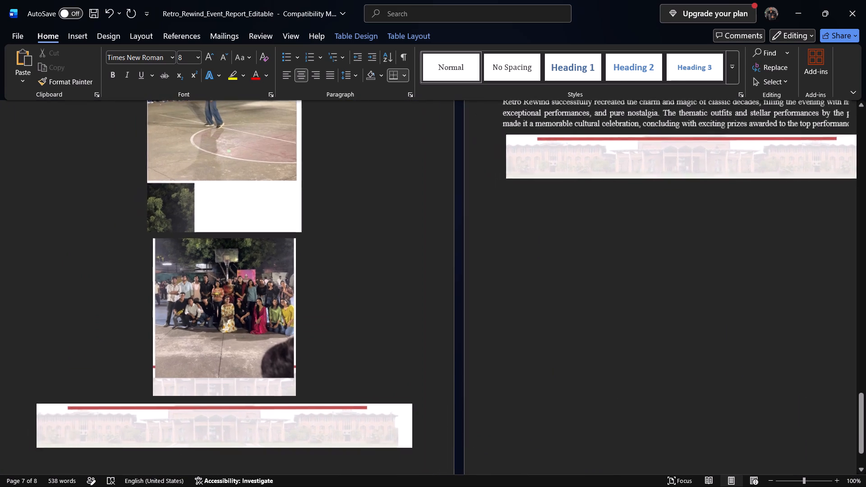
{"action": "scroll", "coordinate": [358, 211], "scroll_direction": "down", "scroll_amount": 3}
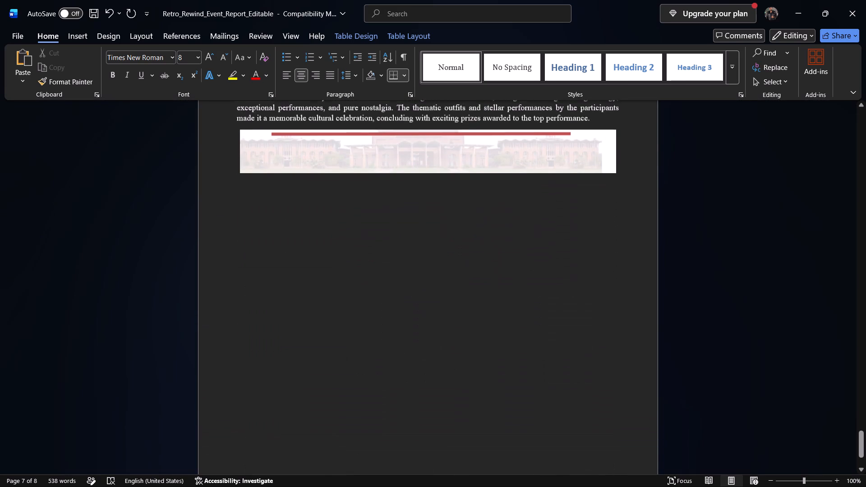
{"action": "scroll", "coordinate": [358, 211], "scroll_direction": "down", "scroll_amount": 1}
{"action": "scroll", "coordinate": [358, 211], "scroll_direction": "up", "scroll_amount": 1}
{"action": "scroll", "coordinate": [358, 211], "scroll_direction": "down", "scroll_amount": 1}
{"action": "scroll", "coordinate": [358, 211], "scroll_direction": "up", "scroll_amount": 1}
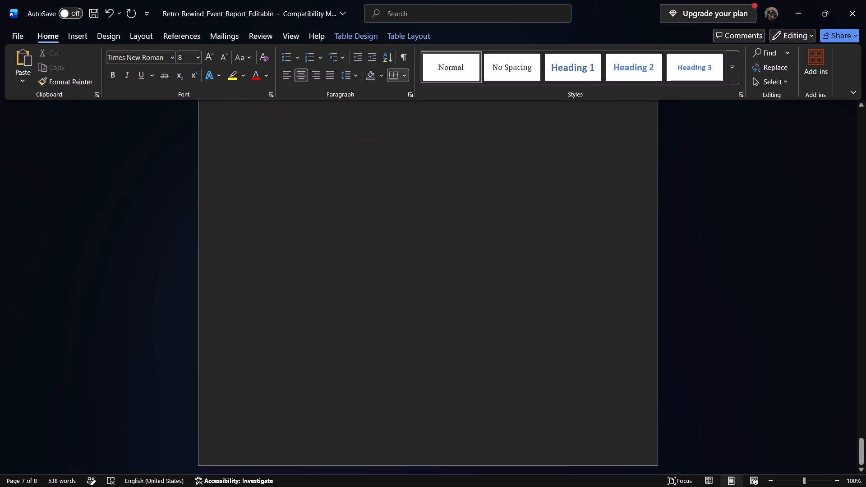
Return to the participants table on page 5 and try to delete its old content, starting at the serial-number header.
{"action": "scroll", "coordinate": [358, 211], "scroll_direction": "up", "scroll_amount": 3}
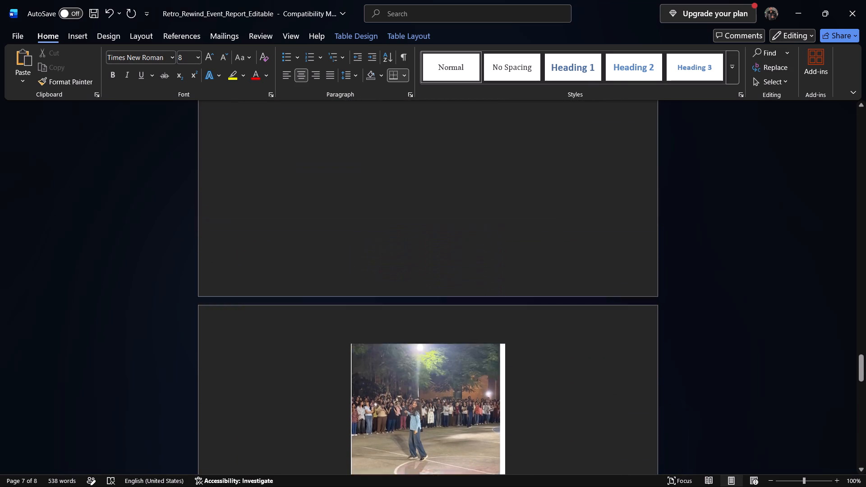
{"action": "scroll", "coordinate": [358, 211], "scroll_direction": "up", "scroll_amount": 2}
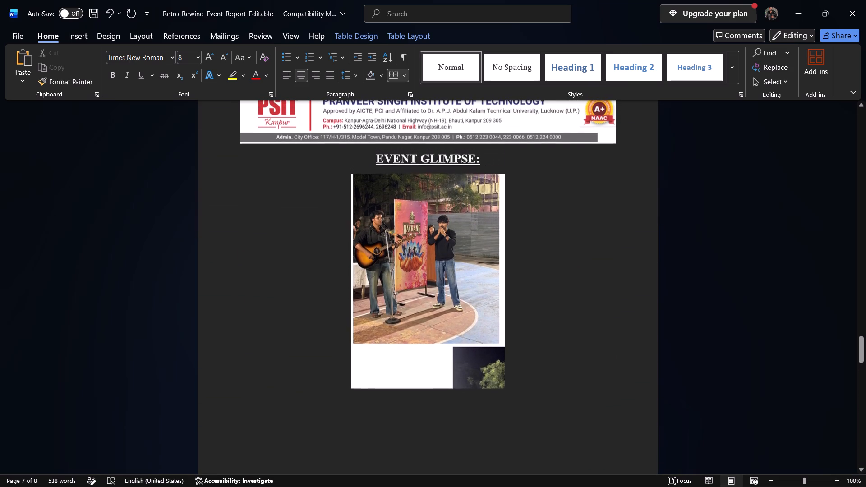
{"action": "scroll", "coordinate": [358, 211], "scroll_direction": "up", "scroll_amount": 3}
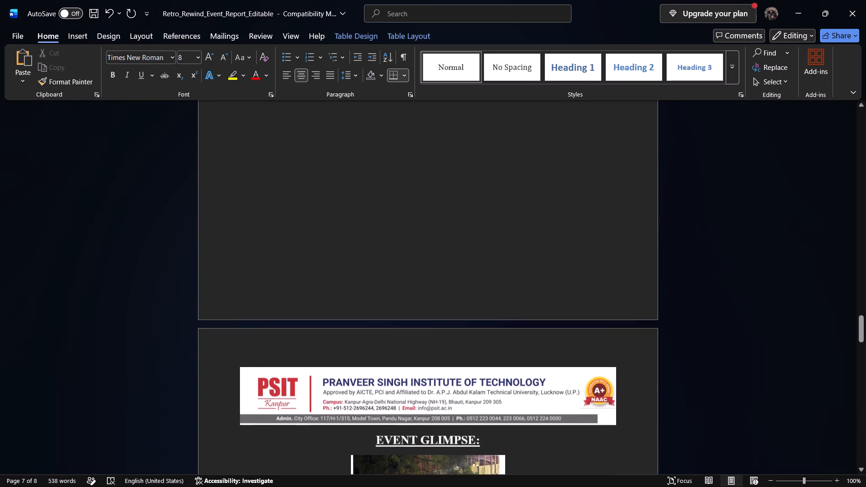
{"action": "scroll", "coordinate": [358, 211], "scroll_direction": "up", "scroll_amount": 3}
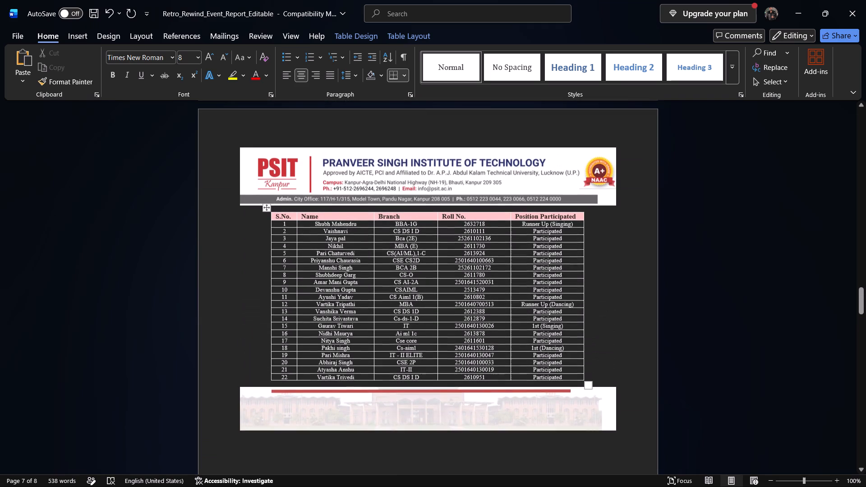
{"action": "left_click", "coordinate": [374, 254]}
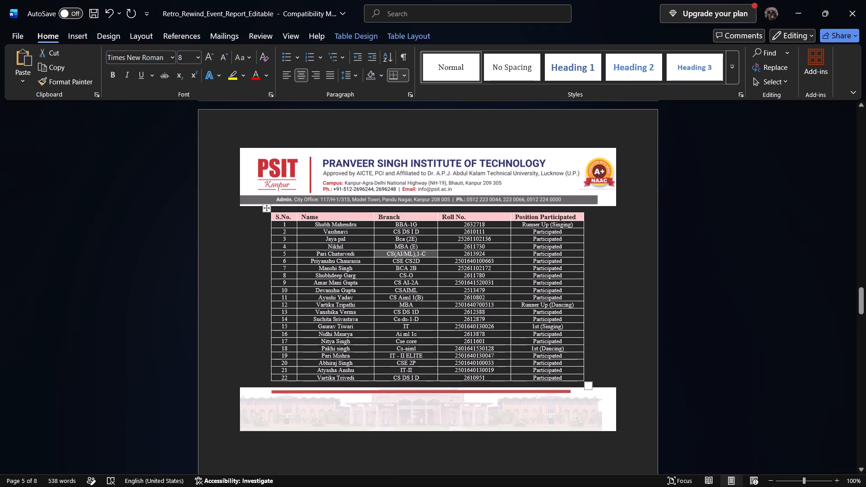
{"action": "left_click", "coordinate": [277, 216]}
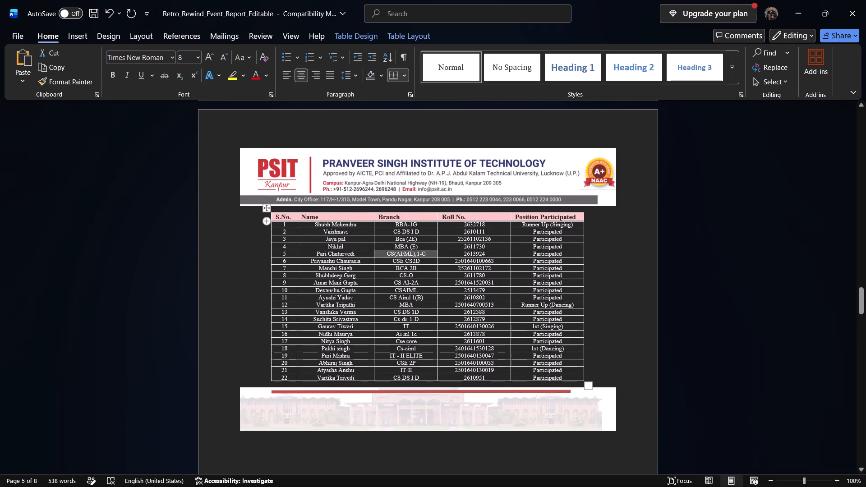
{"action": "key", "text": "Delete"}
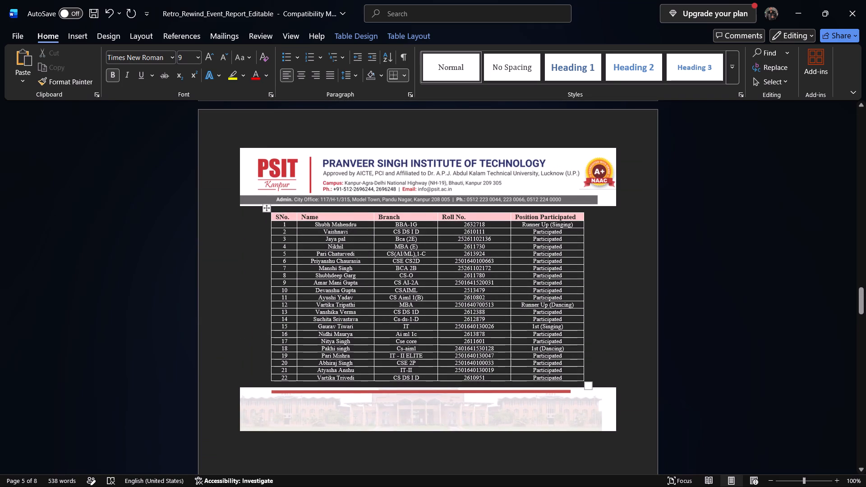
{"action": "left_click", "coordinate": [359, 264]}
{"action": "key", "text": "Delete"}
Clear all text from the participants table, including the header row, keeping the empty grid at its original size.
{"action": "left_click_drag", "start_coordinate": [591, 385], "coordinate": [516, 335]}
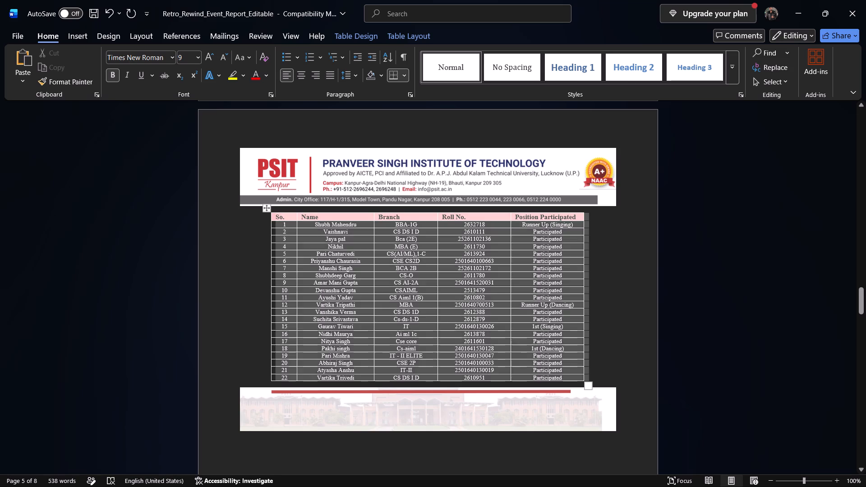
{"action": "left_click_drag", "start_coordinate": [516, 335], "coordinate": [545, 337]}
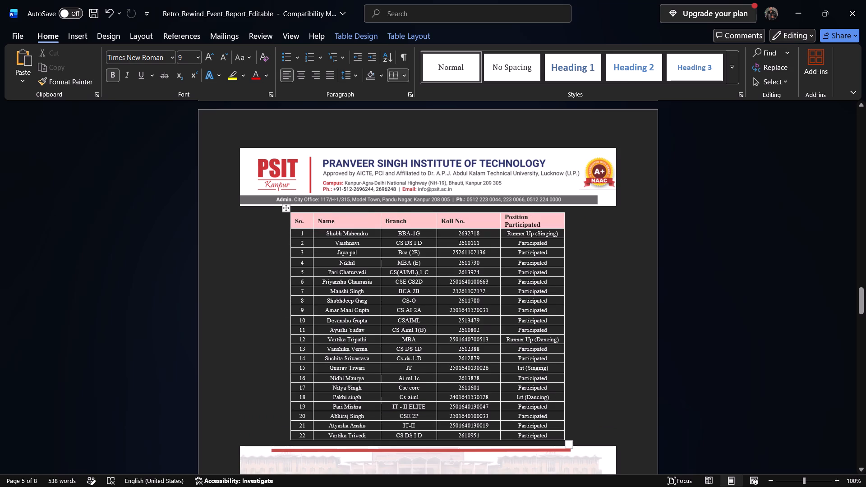
{"action": "key", "text": "ctrl+z"}
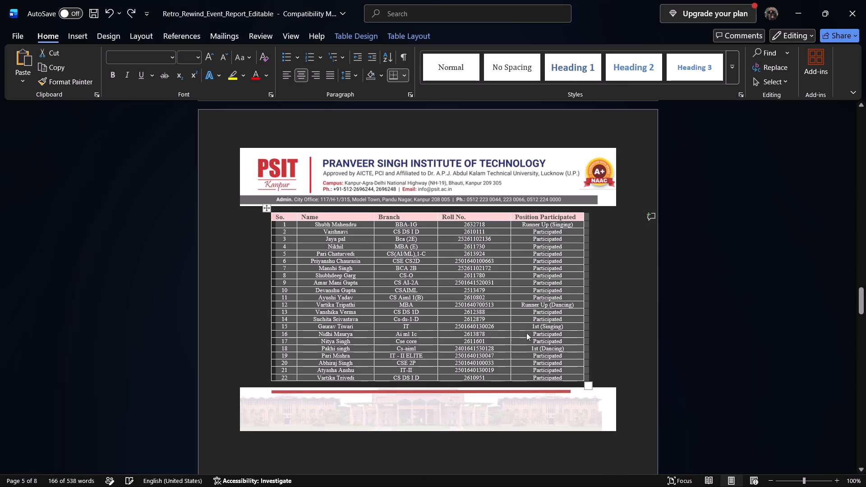
{"action": "key", "text": "Delete"}
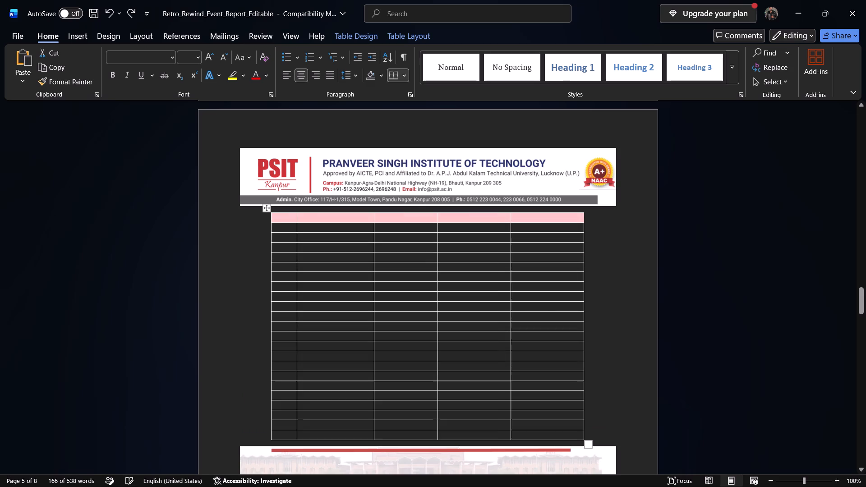
{"action": "left_click", "coordinate": [372, 255]}
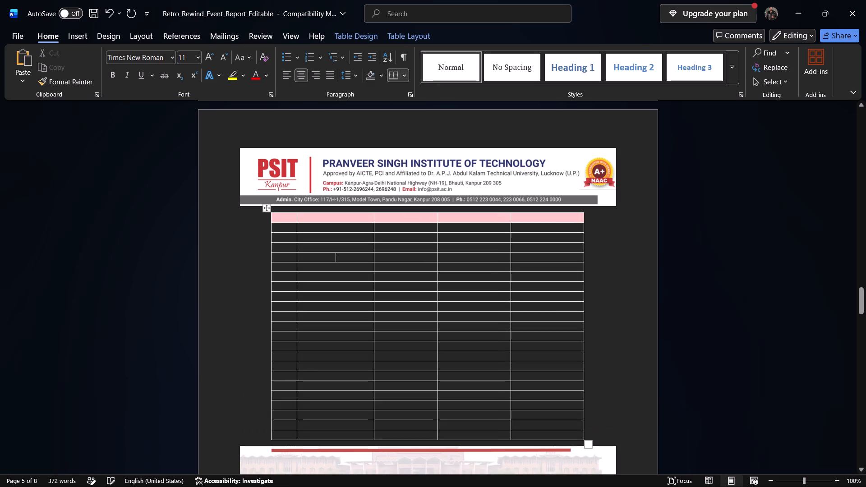
{"action": "left_click", "coordinate": [287, 221]}
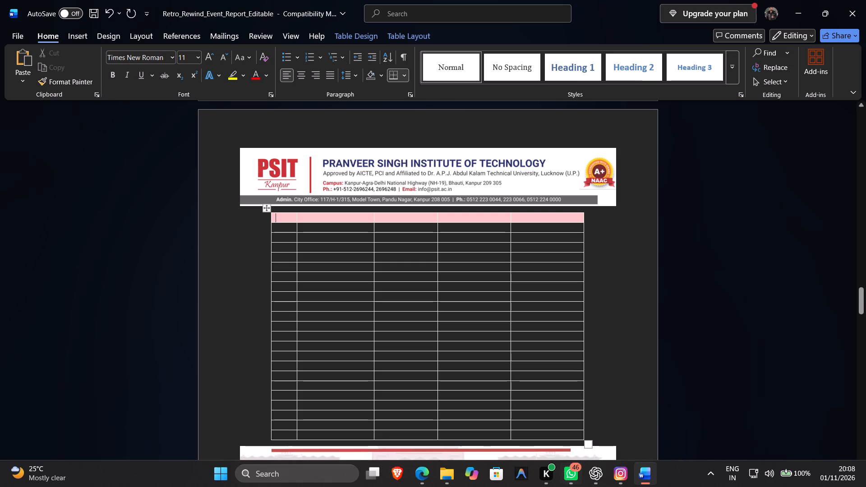
Minimise the report document to switch to the Downloads folder in File Explorer.
{"action": "left_click", "coordinate": [798, 9]}
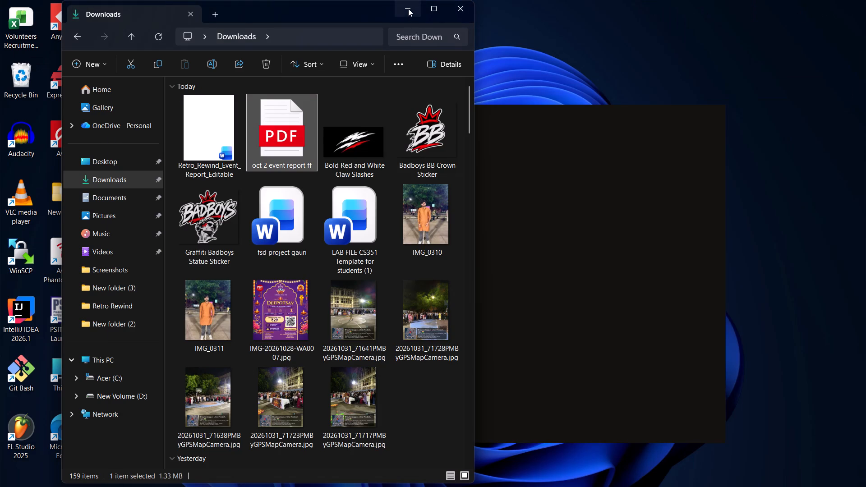
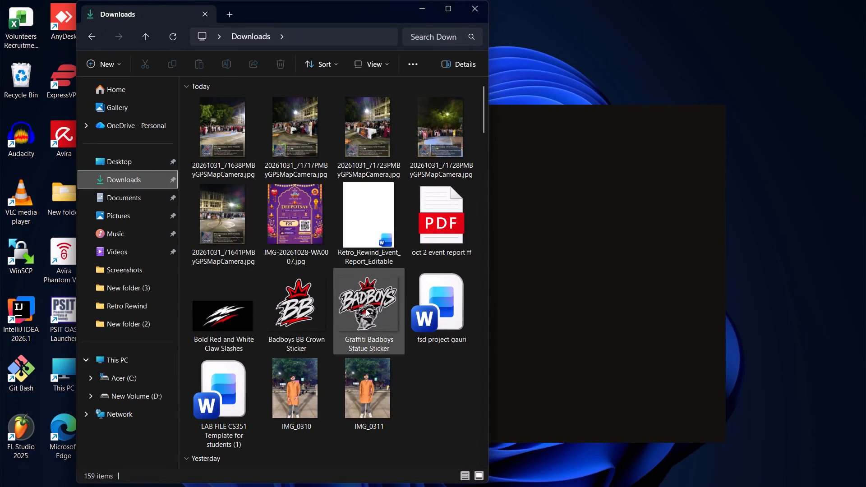
Open the "Deepotsav finalll" Excel workbook from the Downloads folder.
{"action": "scroll", "coordinate": [250, 364], "scroll_direction": "down", "scroll_amount": 3}
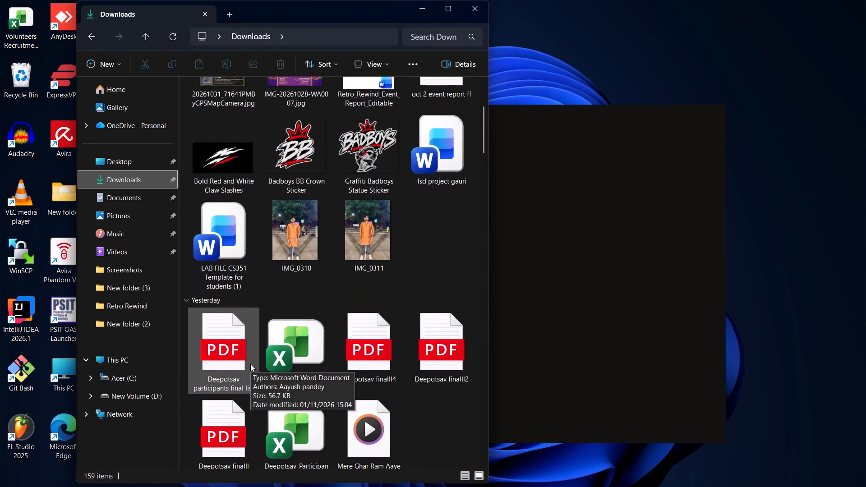
{"action": "double_click", "coordinate": [299, 329]}
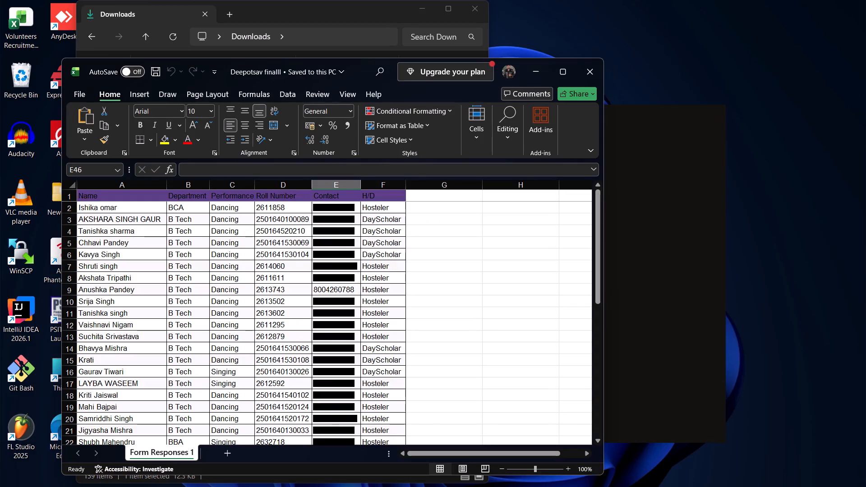
Delete rows 41 to 43, the three BBA entries lacking roll number and contact, so no blank rows remain in the list.
{"action": "left_click", "coordinate": [332, 303]}
{"action": "scroll", "coordinate": [332, 303], "scroll_direction": "down", "scroll_amount": 4}
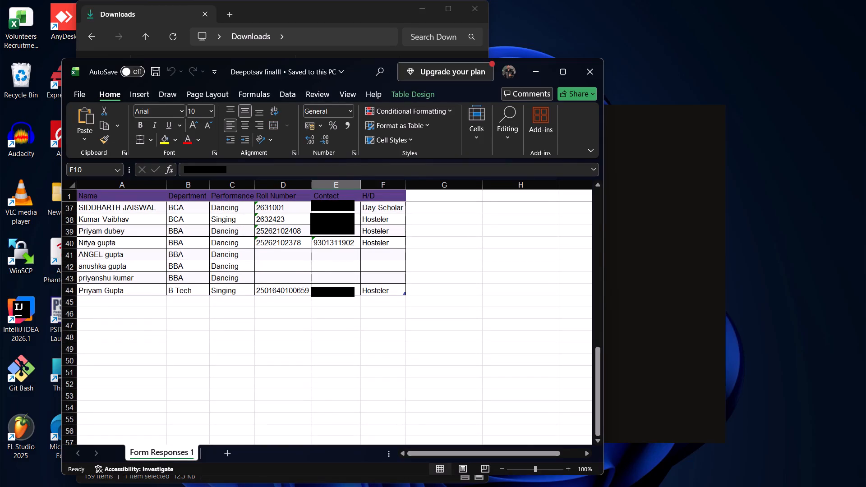
{"action": "left_click_drag", "start_coordinate": [70, 252], "coordinate": [71, 275]}
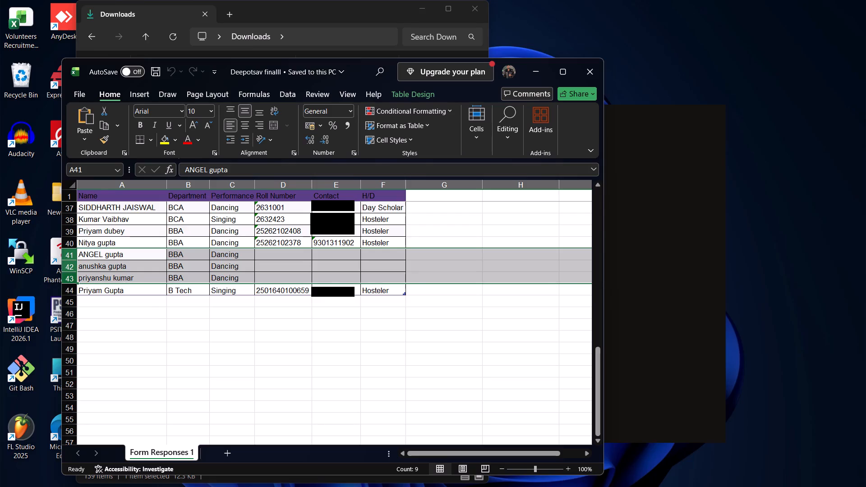
{"action": "key", "text": "Delete"}
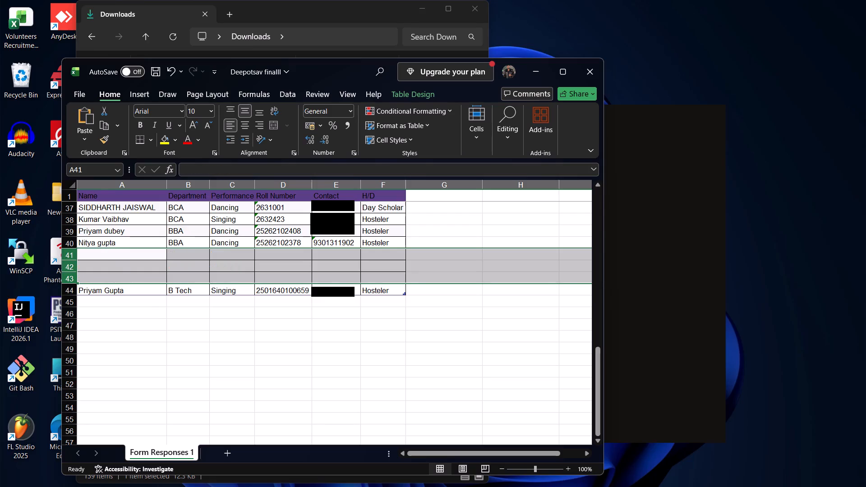
{"action": "right_click", "coordinate": [72, 268]}
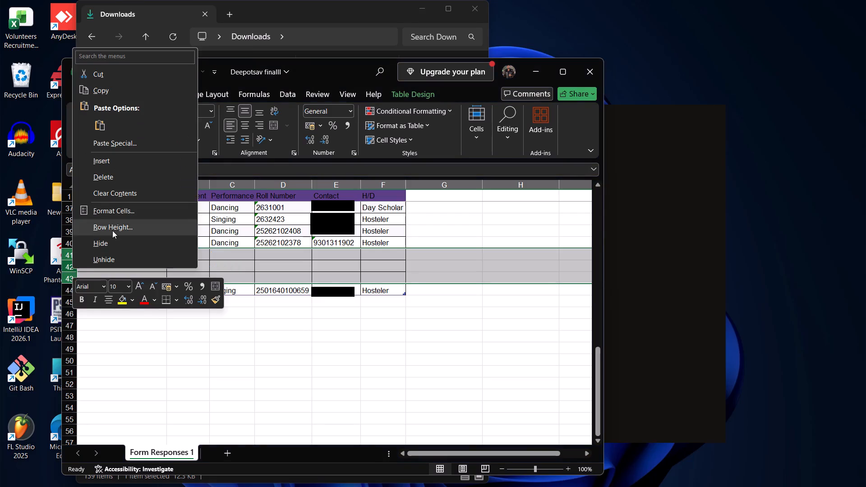
{"action": "left_click", "coordinate": [149, 178]}
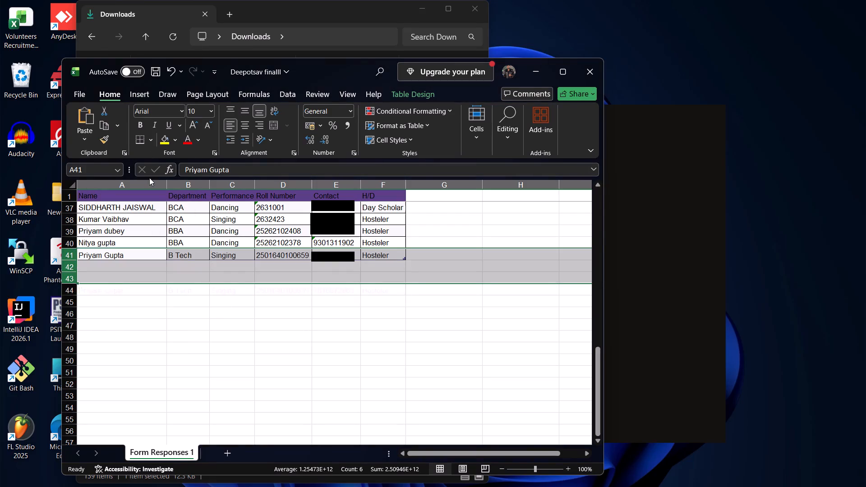
{"action": "left_click", "coordinate": [185, 332]}
Fill the blank Performance cells in rows 32 and 33 with Dancing.
{"action": "scroll", "coordinate": [185, 332], "scroll_direction": "up", "scroll_amount": 2}
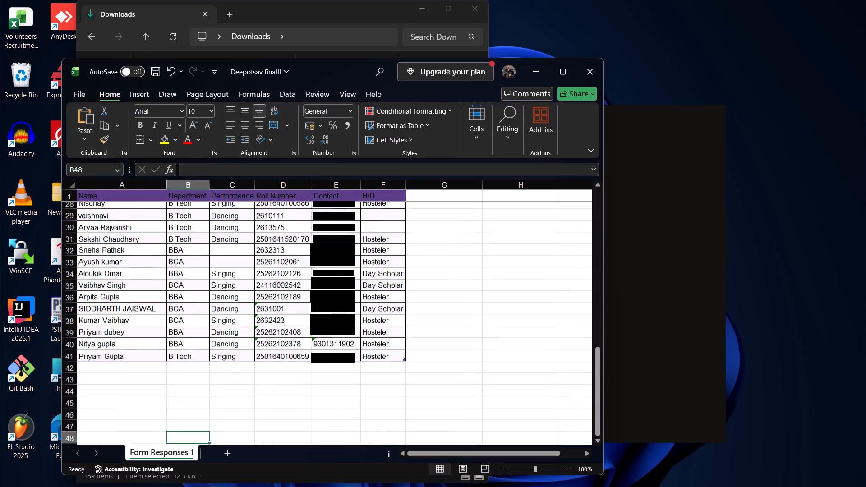
{"action": "scroll", "coordinate": [185, 332], "scroll_direction": "up", "scroll_amount": 2}
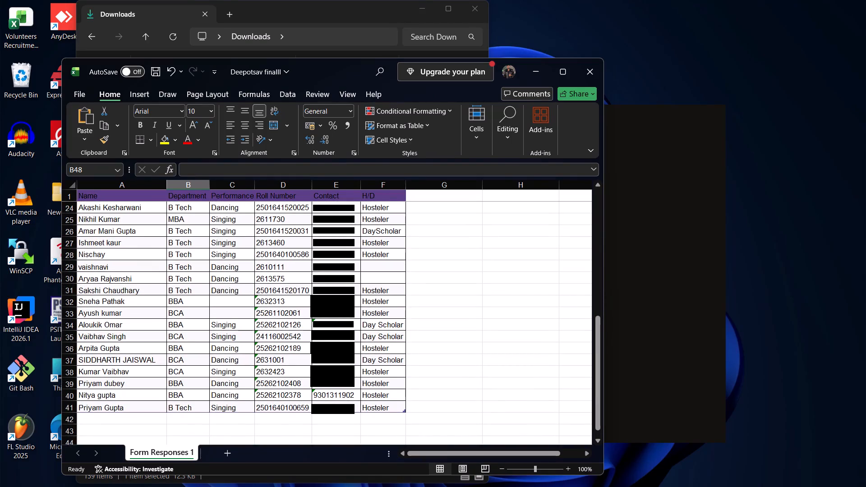
{"action": "left_click", "coordinate": [230, 303]}
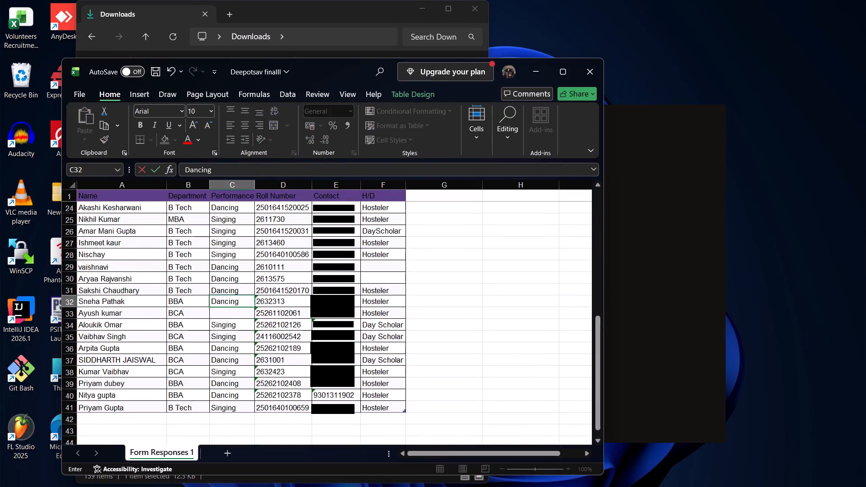
{"action": "left_click", "coordinate": [230, 312]}
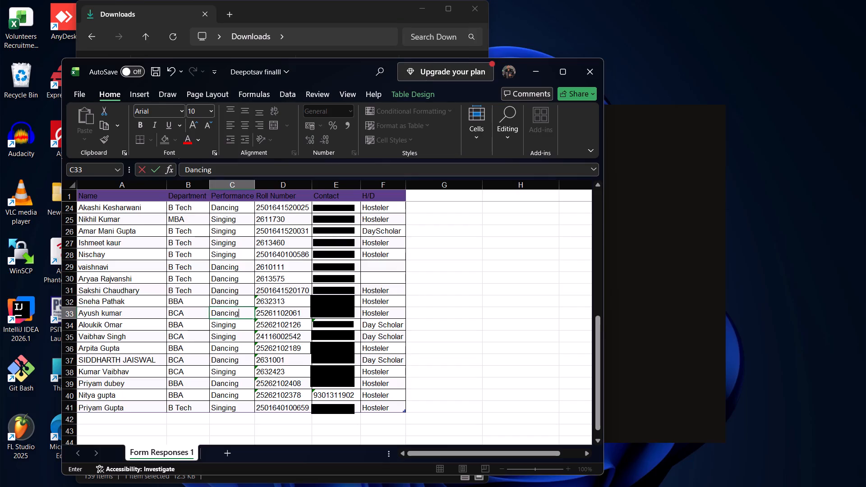
Fill the blank H/D cells in rows 29 and 30 with Hosteler.
{"action": "left_click", "coordinate": [371, 269]}
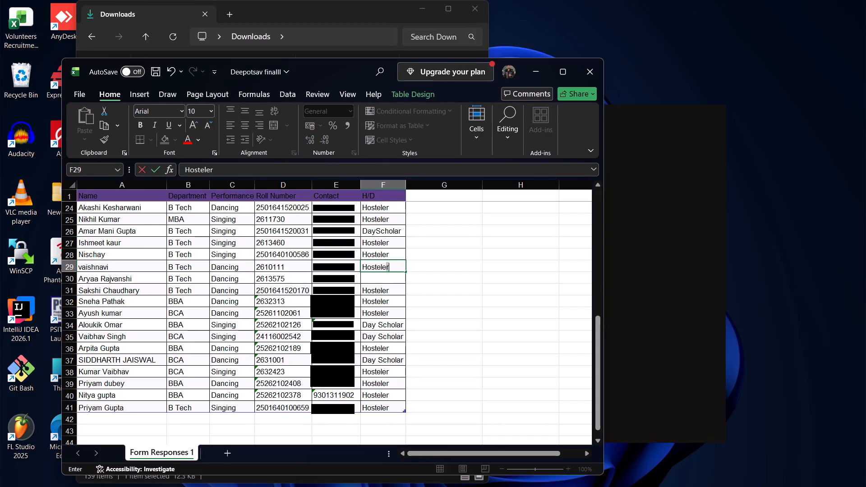
{"action": "left_click", "coordinate": [377, 277]}
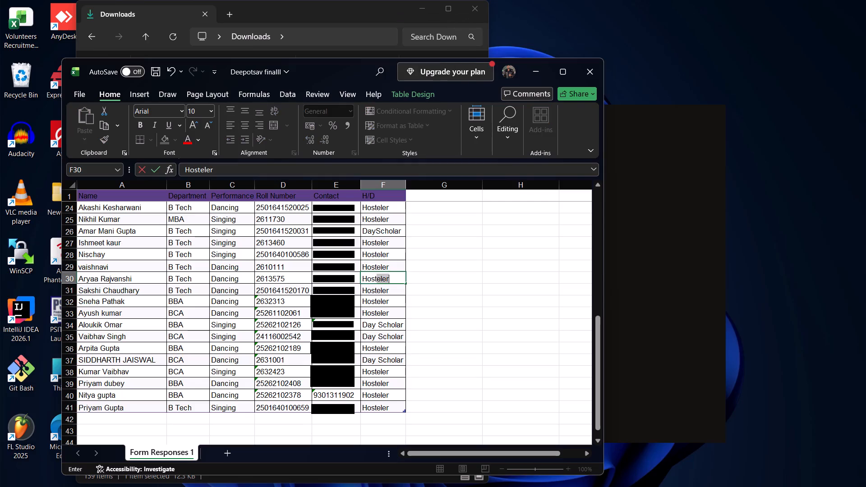
{"action": "key", "text": "Tab"}
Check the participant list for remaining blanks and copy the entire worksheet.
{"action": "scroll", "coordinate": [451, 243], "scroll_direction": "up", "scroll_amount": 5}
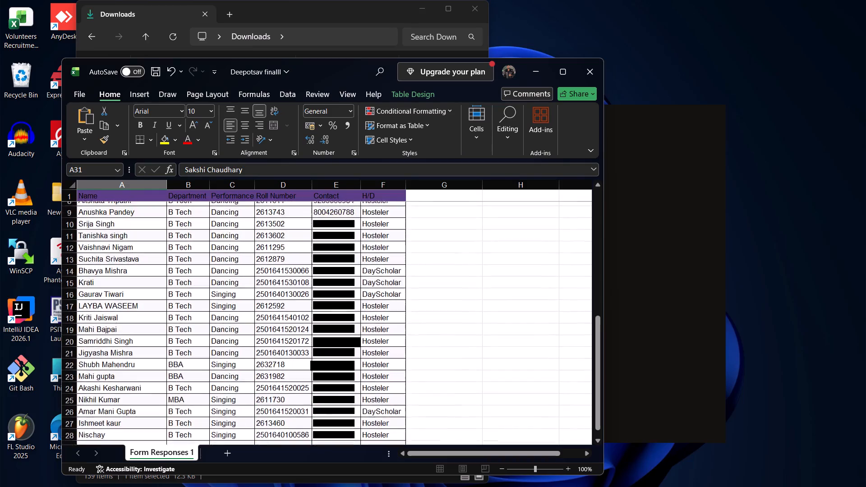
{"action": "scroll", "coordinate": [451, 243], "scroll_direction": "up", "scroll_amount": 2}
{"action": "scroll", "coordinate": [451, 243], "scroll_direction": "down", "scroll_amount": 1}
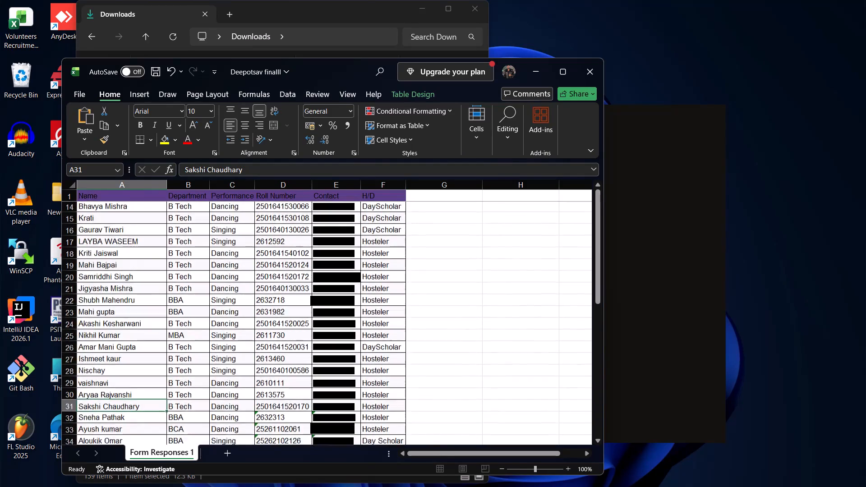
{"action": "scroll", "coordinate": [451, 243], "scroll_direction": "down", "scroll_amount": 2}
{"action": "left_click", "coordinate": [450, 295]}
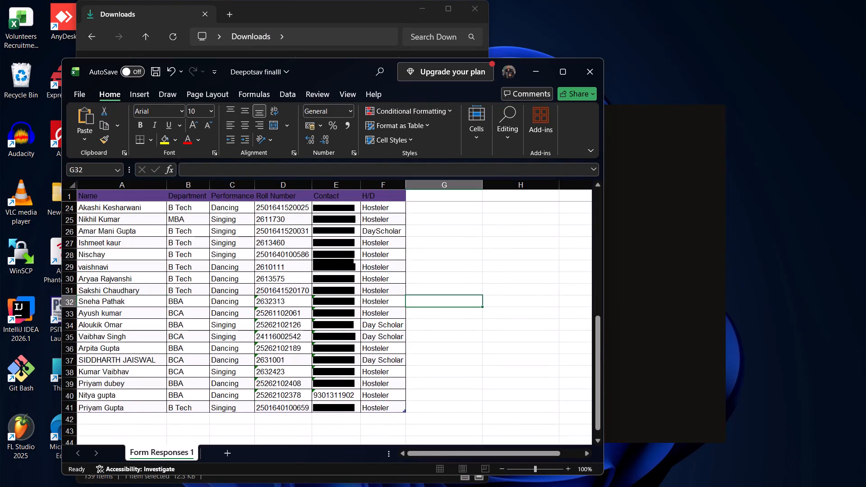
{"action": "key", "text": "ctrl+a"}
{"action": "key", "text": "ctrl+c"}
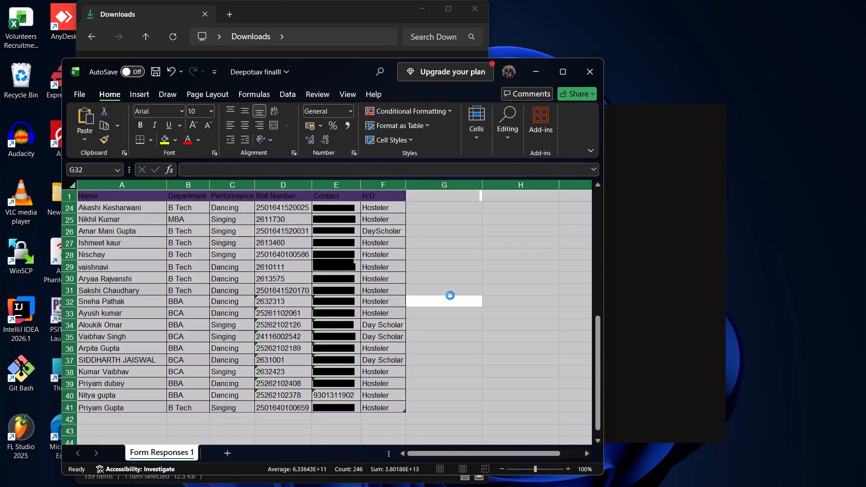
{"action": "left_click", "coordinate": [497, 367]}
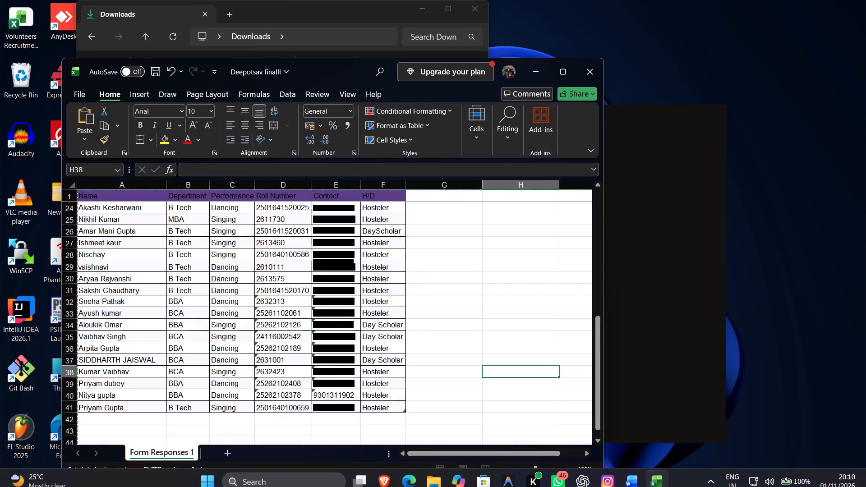
Copy only the participants table, from the Name header in A1 through the last entry's H/D cell in row 41.
{"action": "left_click", "coordinate": [404, 412]}
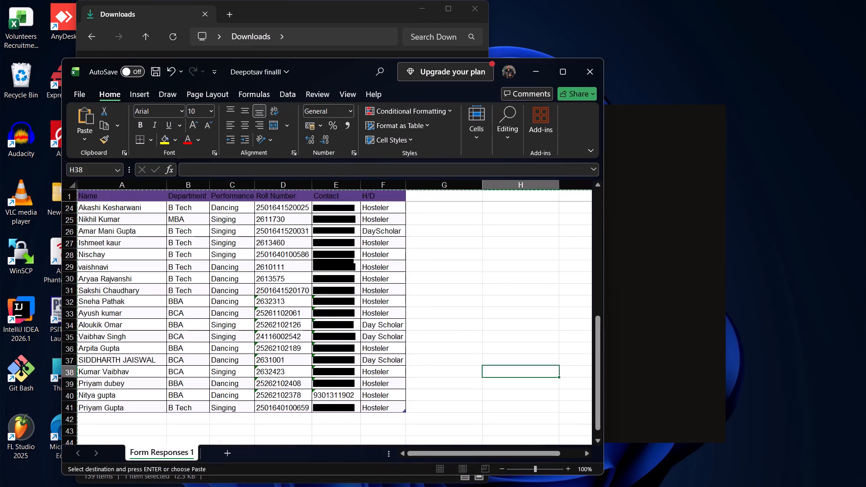
{"action": "left_click", "coordinate": [403, 408]}
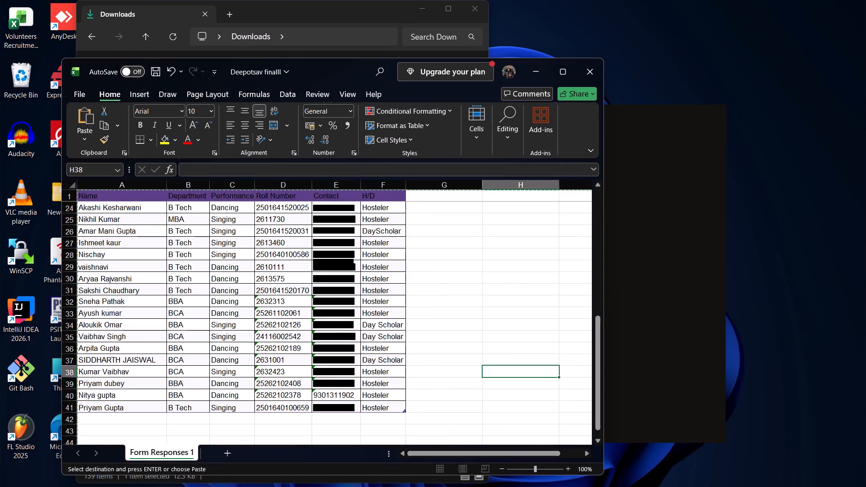
{"action": "left_click", "coordinate": [385, 404]}
{"action": "left_click_drag", "start_coordinate": [396, 406], "coordinate": [111, 212]}
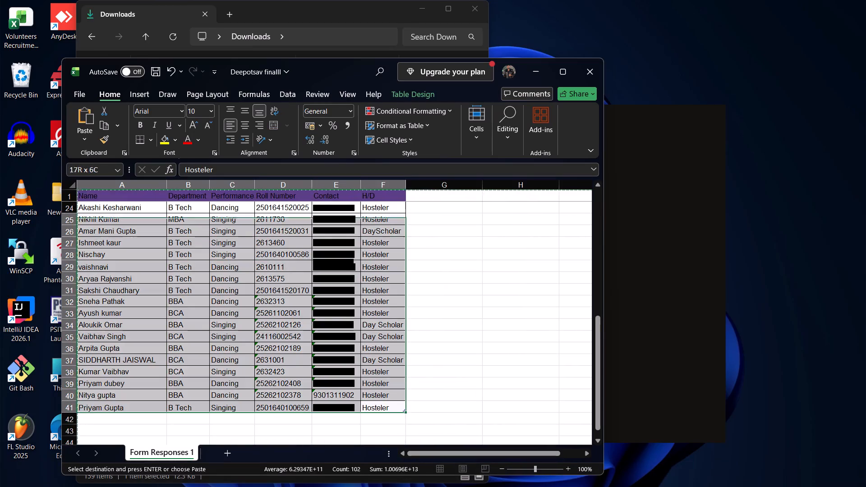
{"action": "left_click_drag", "start_coordinate": [111, 212], "coordinate": [88, 130]}
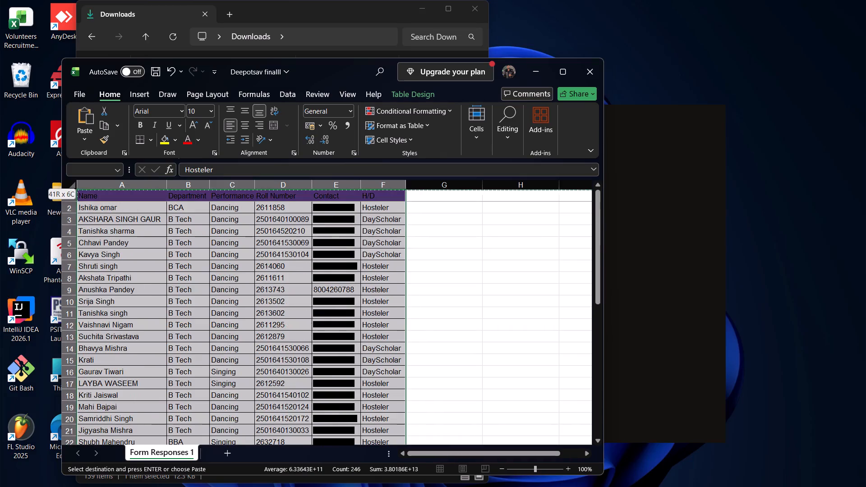
{"action": "left_click_drag", "start_coordinate": [88, 130], "coordinate": [76, 200]}
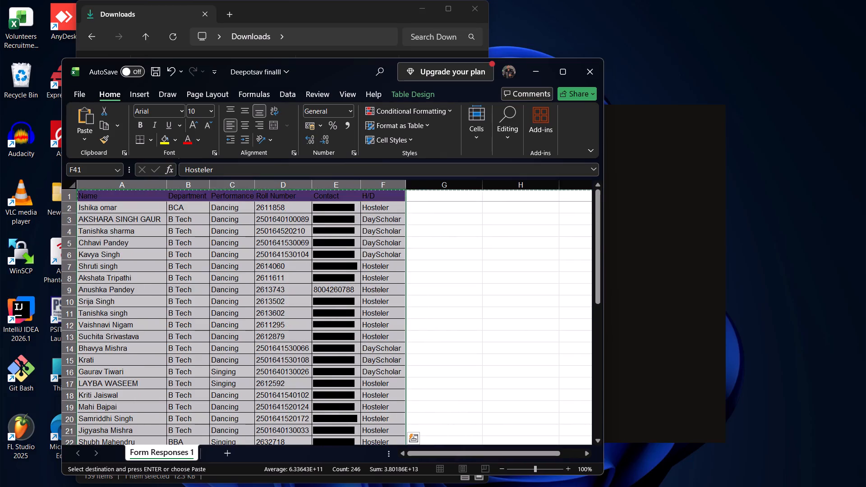
{"action": "right_click", "coordinate": [139, 258]}
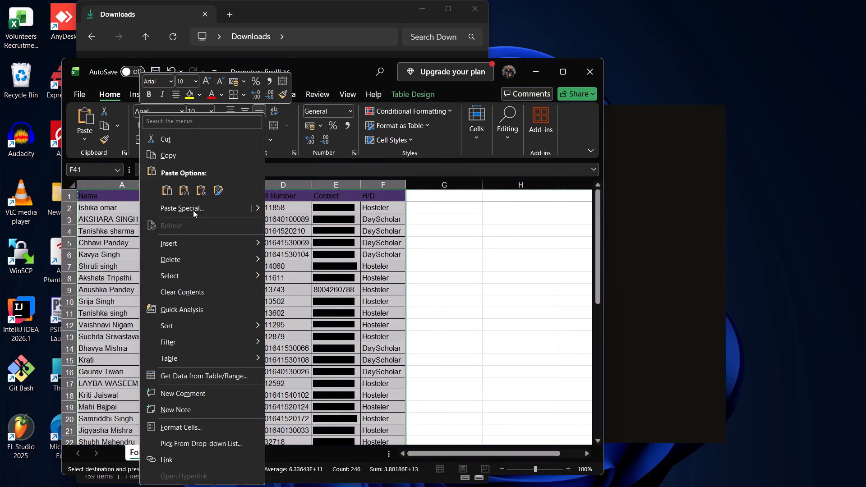
{"action": "left_click", "coordinate": [173, 154]}
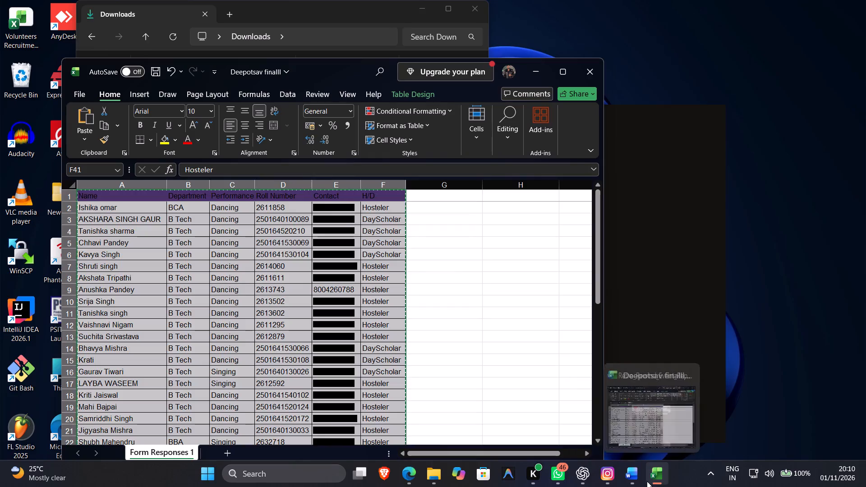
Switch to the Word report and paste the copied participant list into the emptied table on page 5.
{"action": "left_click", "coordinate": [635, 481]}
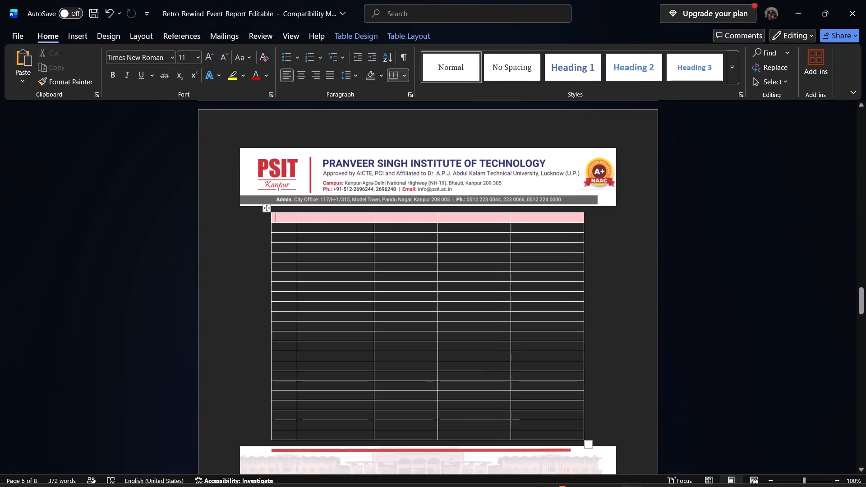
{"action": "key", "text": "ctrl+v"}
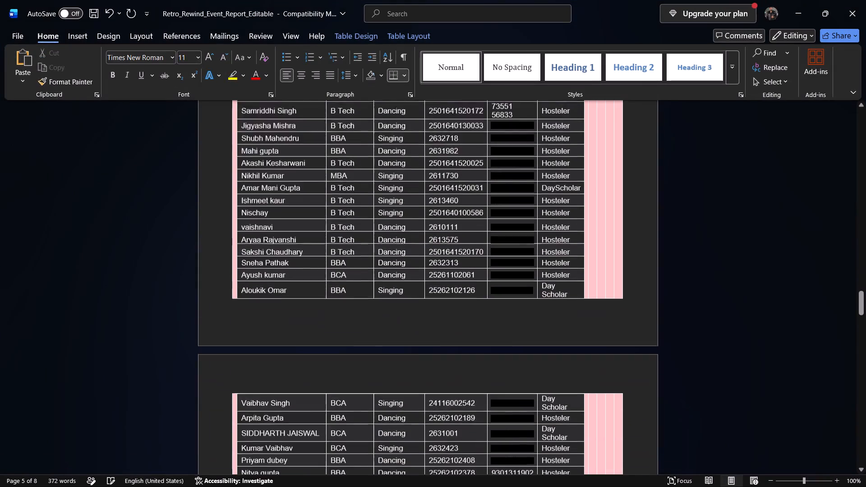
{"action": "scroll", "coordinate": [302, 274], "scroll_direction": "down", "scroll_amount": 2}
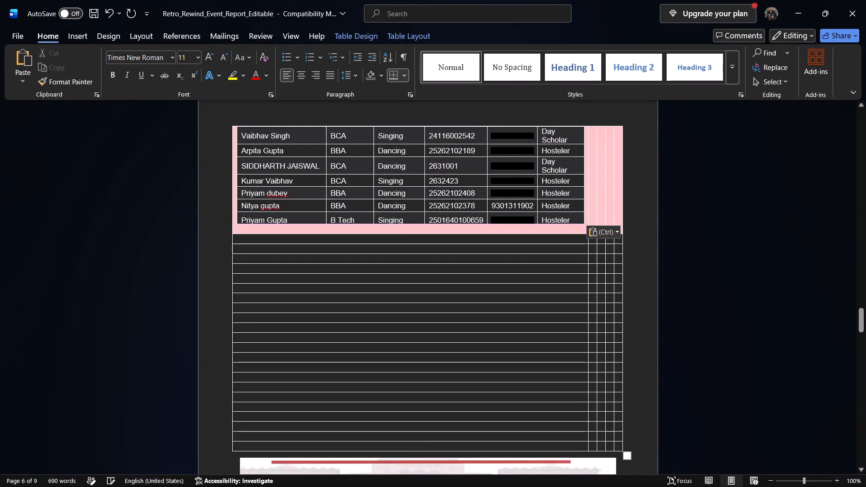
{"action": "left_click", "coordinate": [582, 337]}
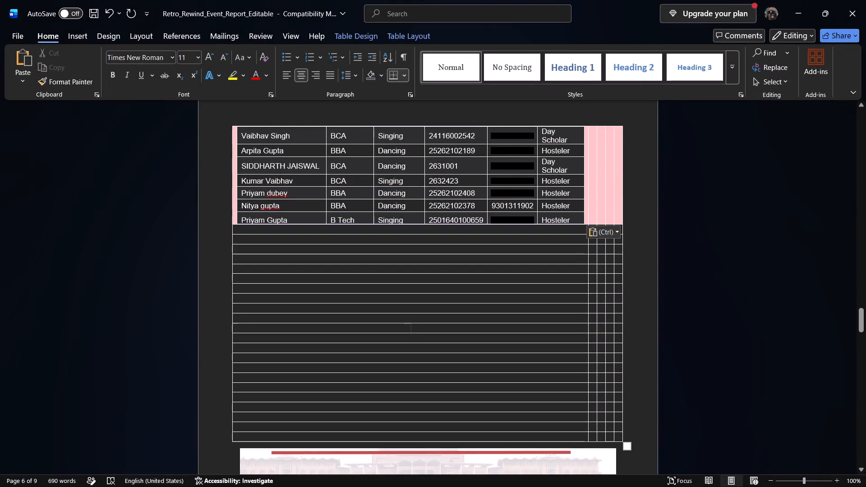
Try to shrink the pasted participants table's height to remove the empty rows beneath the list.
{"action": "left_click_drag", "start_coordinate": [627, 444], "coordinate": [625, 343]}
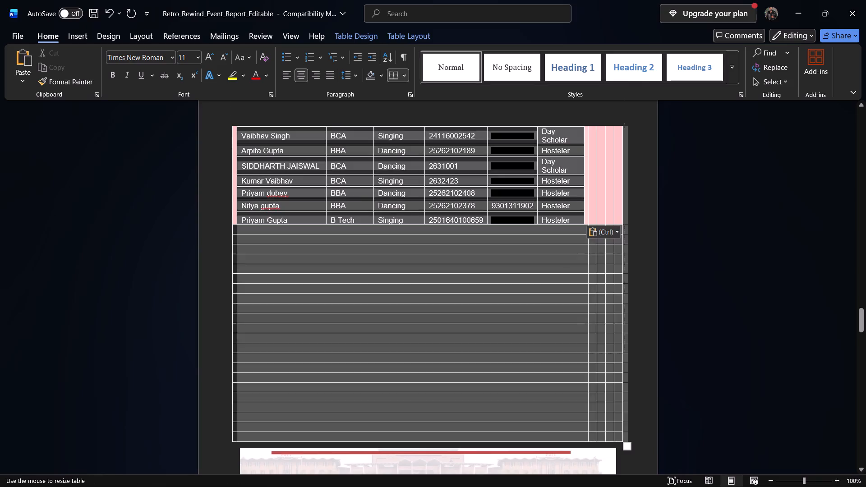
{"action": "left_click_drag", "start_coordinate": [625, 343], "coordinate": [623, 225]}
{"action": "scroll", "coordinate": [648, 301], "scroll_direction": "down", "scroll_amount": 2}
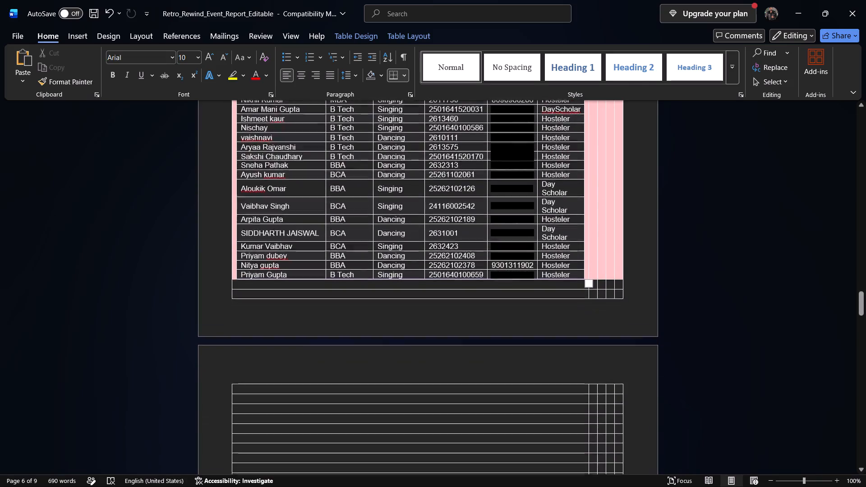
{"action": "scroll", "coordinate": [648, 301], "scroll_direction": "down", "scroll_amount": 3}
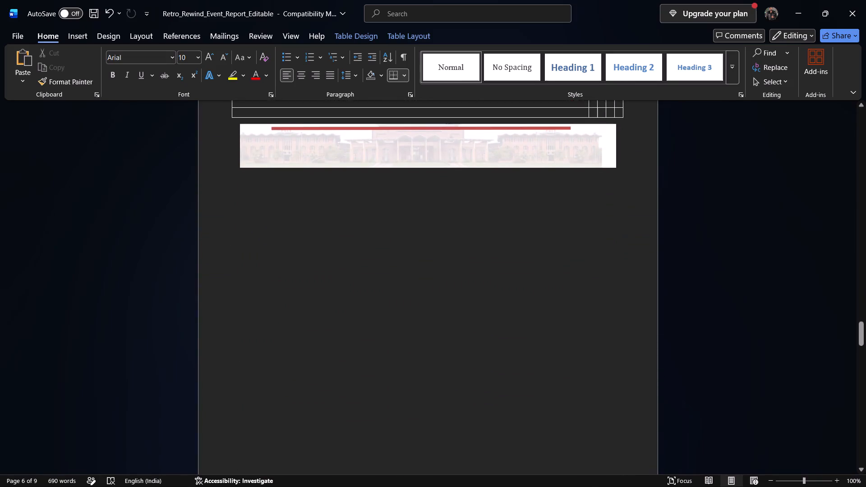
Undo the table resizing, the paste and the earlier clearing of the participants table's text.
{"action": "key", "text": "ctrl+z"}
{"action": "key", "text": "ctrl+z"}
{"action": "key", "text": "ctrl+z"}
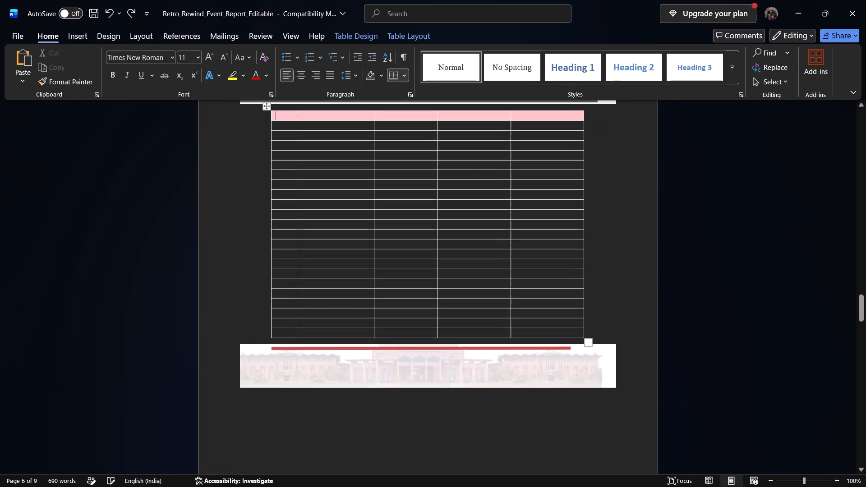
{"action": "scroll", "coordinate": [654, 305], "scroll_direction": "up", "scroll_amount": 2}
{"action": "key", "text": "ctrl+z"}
Delete the entire selected old participants table, including its grid, from between the letterhead and footer images.
{"action": "scroll", "coordinate": [654, 305], "scroll_direction": "right", "scroll_amount": 1}
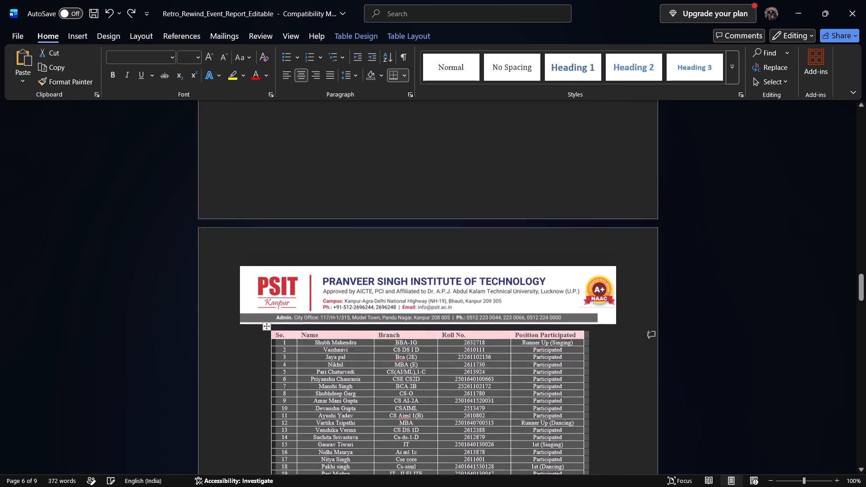
{"action": "scroll", "coordinate": [654, 305], "scroll_direction": "right", "scroll_amount": 1}
{"action": "key", "text": "BackSpace"}
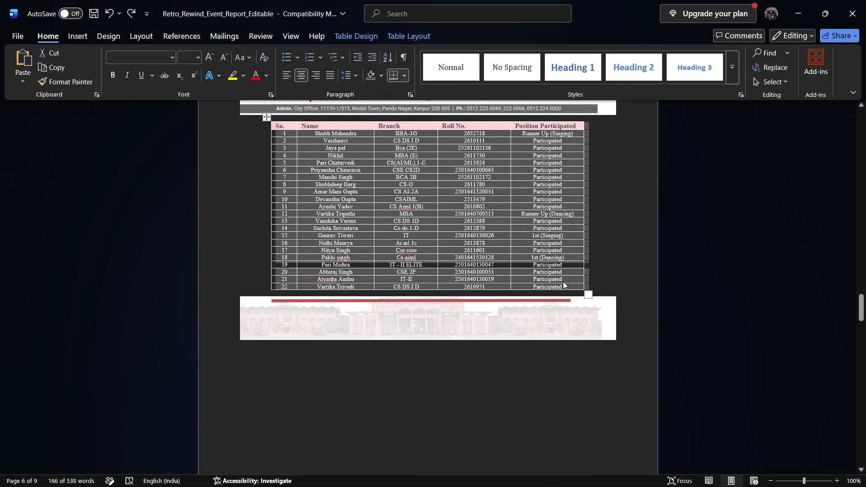
Undo the deletion of the old participants table between the letterhead and footer images.
{"action": "scroll", "coordinate": [563, 281], "scroll_direction": "up", "scroll_amount": 6}
{"action": "scroll", "coordinate": [563, 281], "scroll_direction": "down", "scroll_amount": 2}
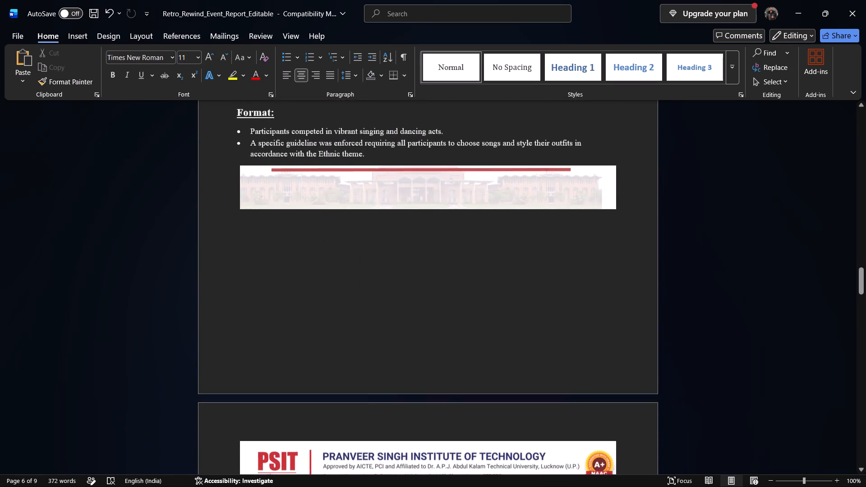
{"action": "scroll", "coordinate": [563, 281], "scroll_direction": "down", "scroll_amount": 2}
{"action": "scroll", "coordinate": [563, 281], "scroll_direction": "down", "scroll_amount": 1, "text": "ctrl"}
{"action": "key", "text": "ctrl+z"}
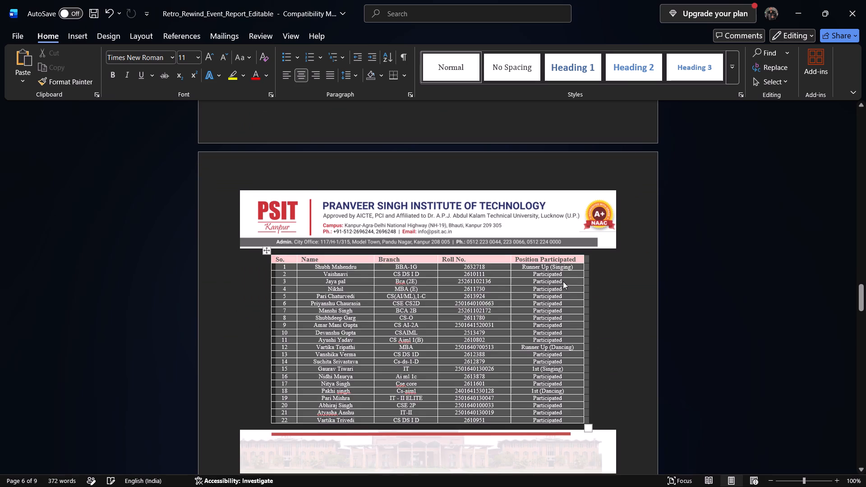
Clear all text from the whole old participants table on page 5, including its header row, while keeping the empty grid.
{"action": "left_click", "coordinate": [495, 347]}
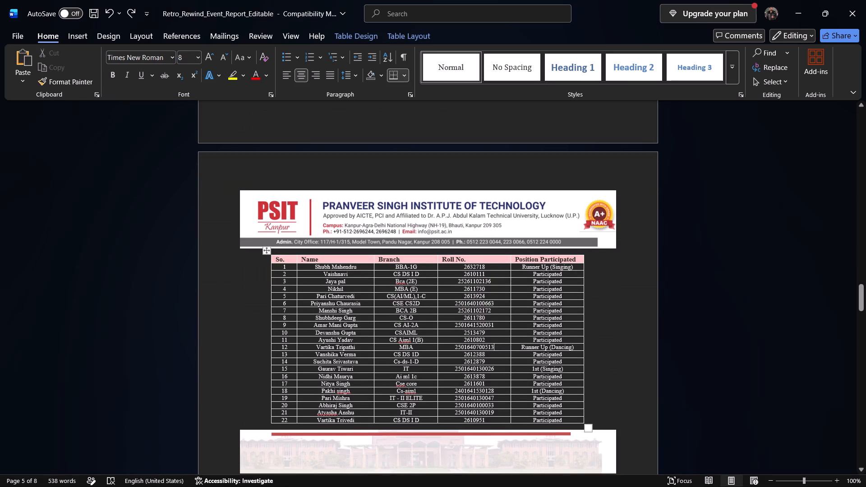
{"action": "left_click_drag", "start_coordinate": [276, 259], "coordinate": [539, 421]}
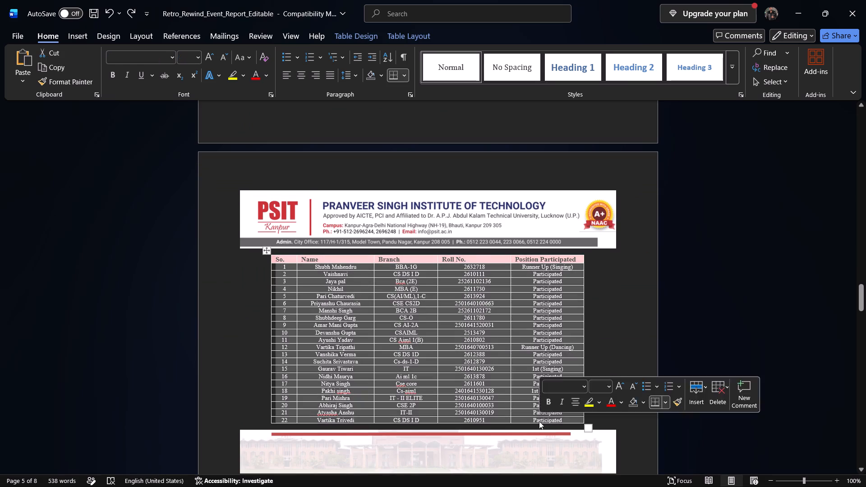
{"action": "key", "text": "BackSpace"}
{"action": "key", "text": "ctrl+z"}
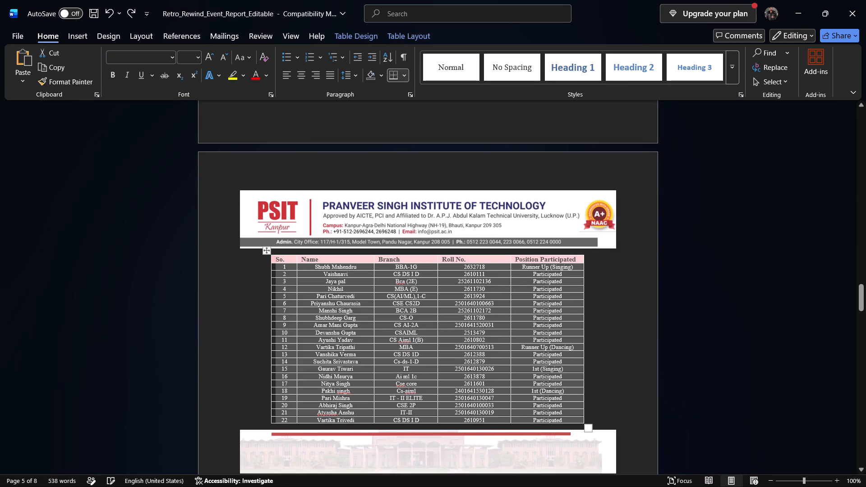
{"action": "key", "text": "Delete"}
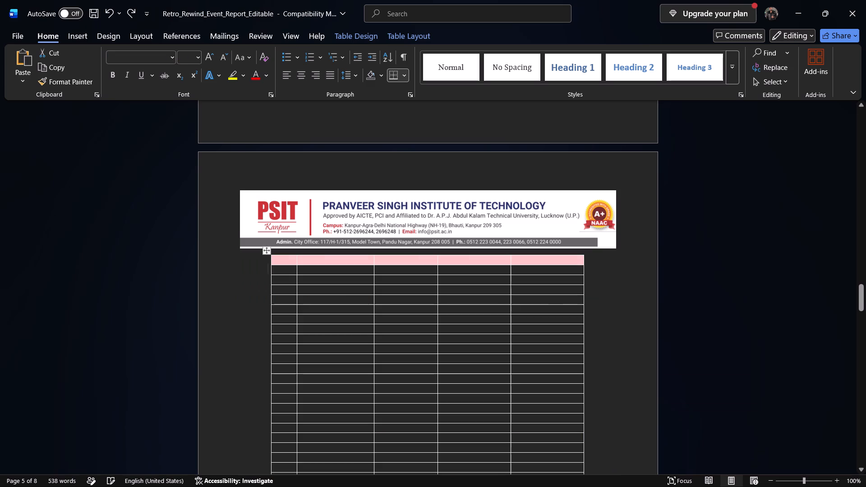
{"action": "scroll", "coordinate": [452, 358], "scroll_direction": "down", "scroll_amount": 2}
{"action": "scroll", "coordinate": [452, 358], "scroll_direction": "up", "scroll_amount": 1}
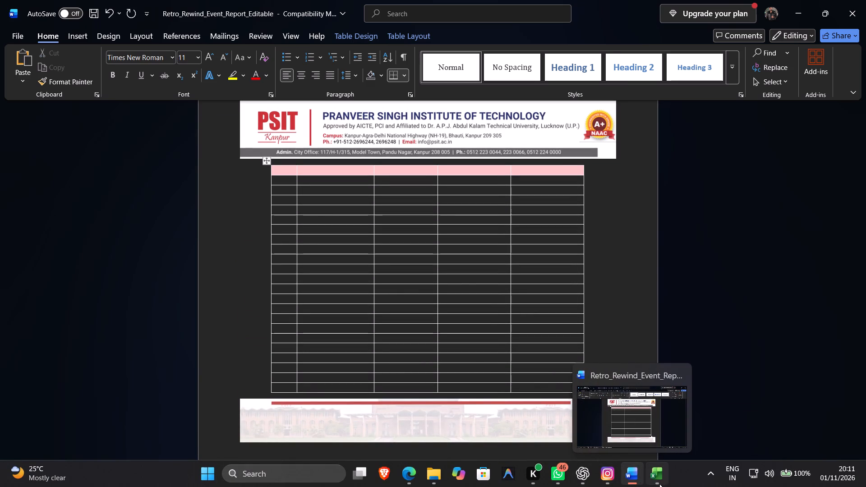
Switch to the Deepotsav Excel workbook and examine the participant list's columns and rows from the header to the last entry.
{"action": "left_click", "coordinate": [666, 484]}
{"action": "left_click", "coordinate": [474, 326]}
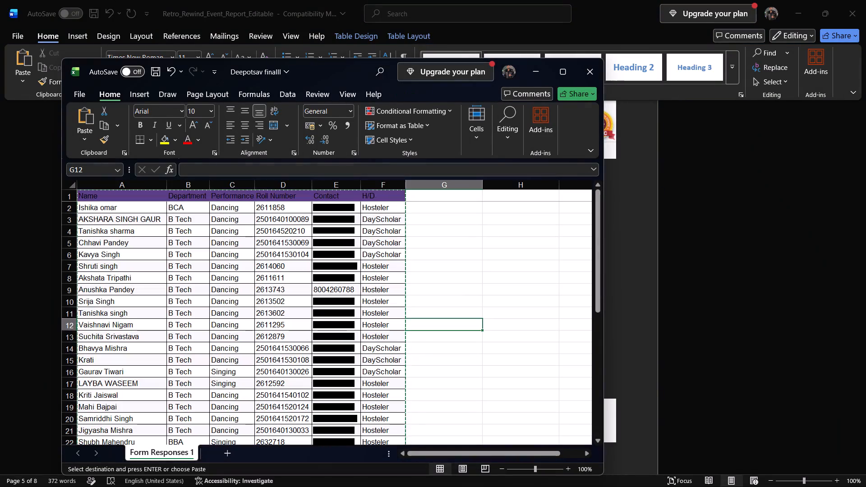
{"action": "scroll", "coordinate": [298, 249], "scroll_direction": "down", "scroll_amount": 4}
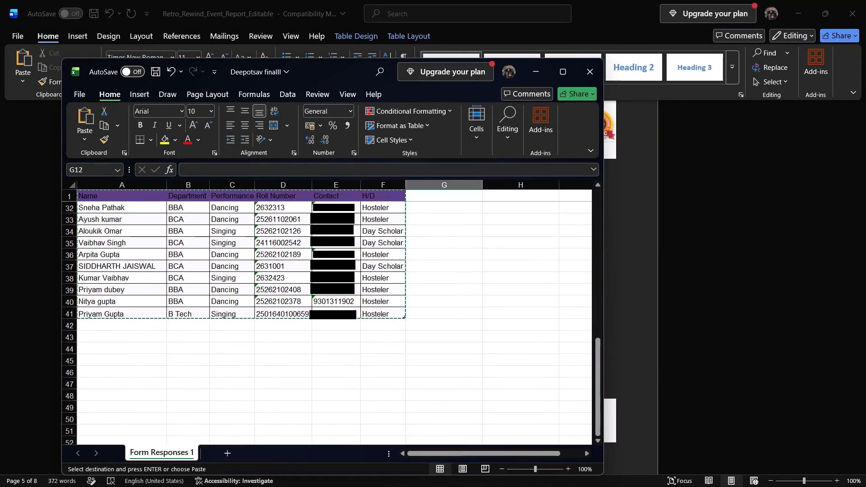
{"action": "left_click", "coordinate": [435, 344]}
{"action": "left_click_drag", "start_coordinate": [391, 313], "coordinate": [310, 207]}
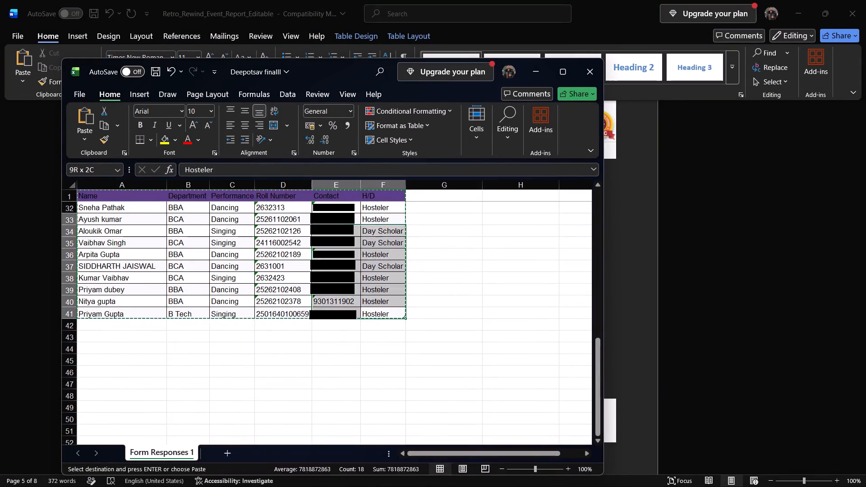
{"action": "left_click_drag", "start_coordinate": [310, 207], "coordinate": [106, 182]}
{"action": "left_click", "coordinate": [190, 262]}
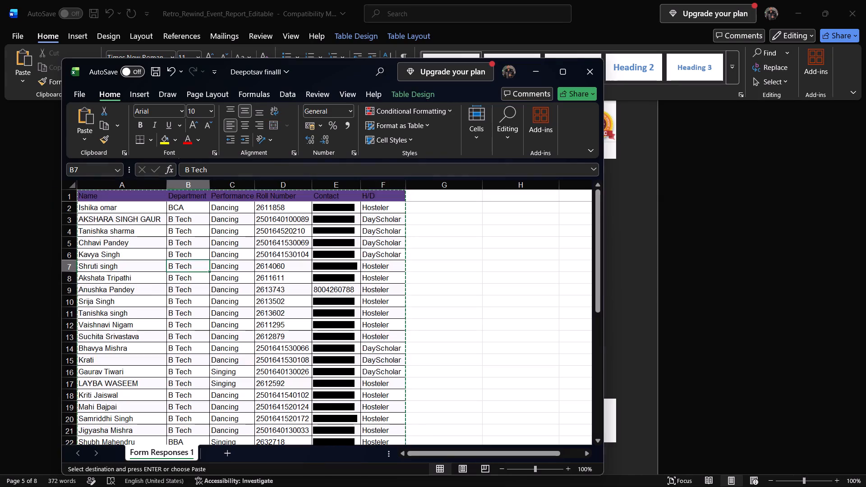
{"action": "left_click_drag", "start_coordinate": [99, 197], "coordinate": [333, 195]}
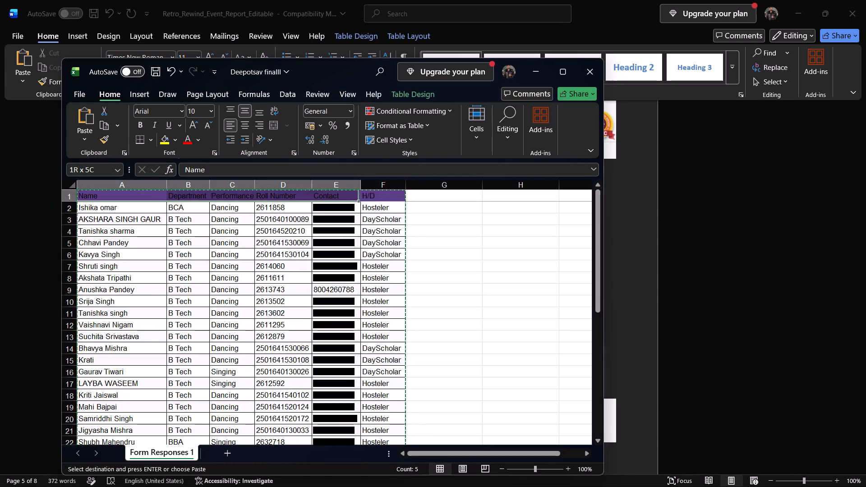
{"action": "left_click_drag", "start_coordinate": [333, 195], "coordinate": [378, 199]}
{"action": "left_click", "coordinate": [426, 218]}
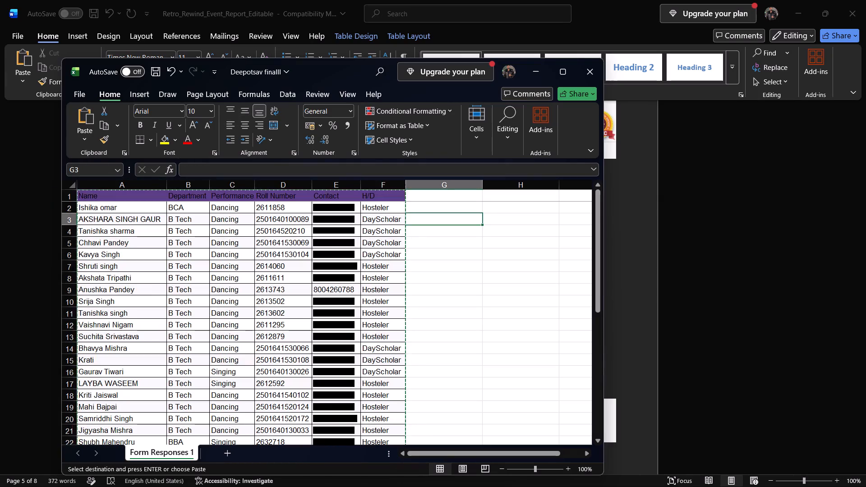
{"action": "left_click", "coordinate": [209, 184]}
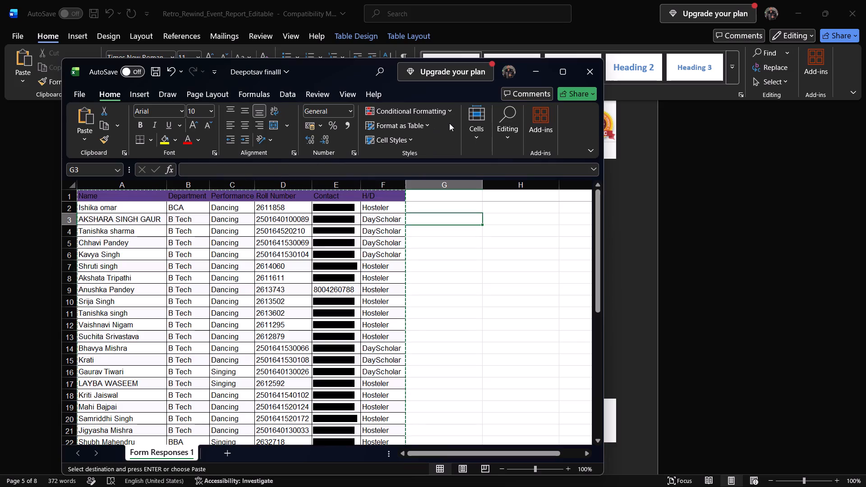
{"action": "left_click", "coordinate": [451, 265]}
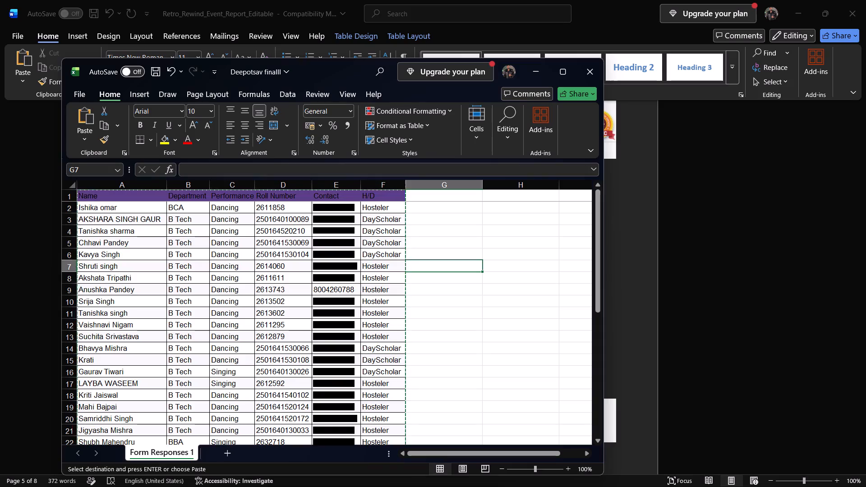
{"action": "scroll", "coordinate": [295, 245], "scroll_direction": "down", "scroll_amount": 3}
{"action": "scroll", "coordinate": [295, 245], "scroll_direction": "up", "scroll_amount": 1}
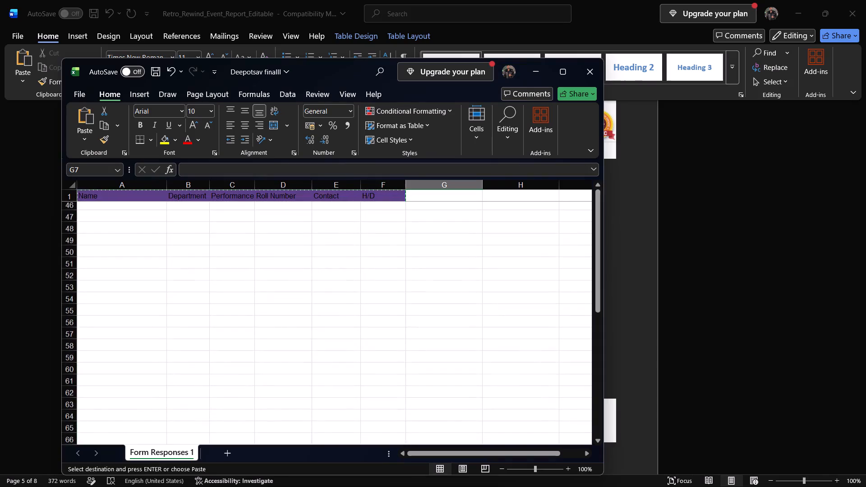
{"action": "scroll", "coordinate": [295, 245], "scroll_direction": "up", "scroll_amount": 2}
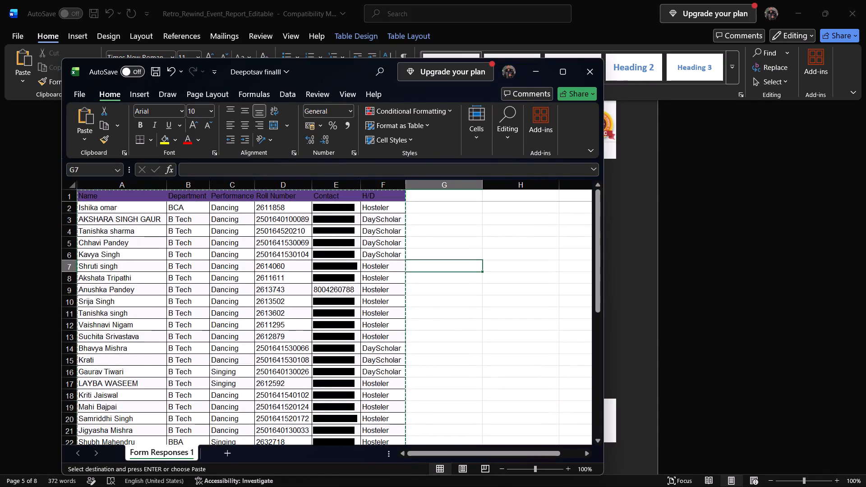
Minimize the Excel workbook and the Word report to get back to the Downloads folder.
{"action": "left_click", "coordinate": [538, 66]}
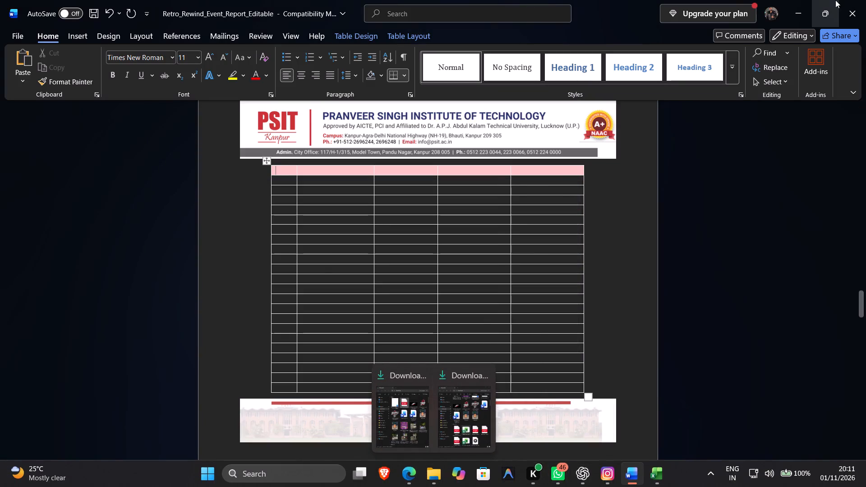
{"action": "left_click", "coordinate": [801, 0]}
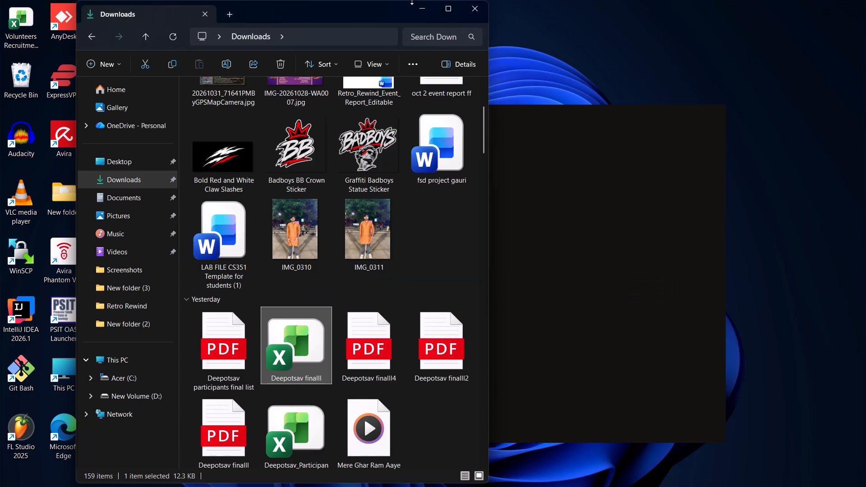
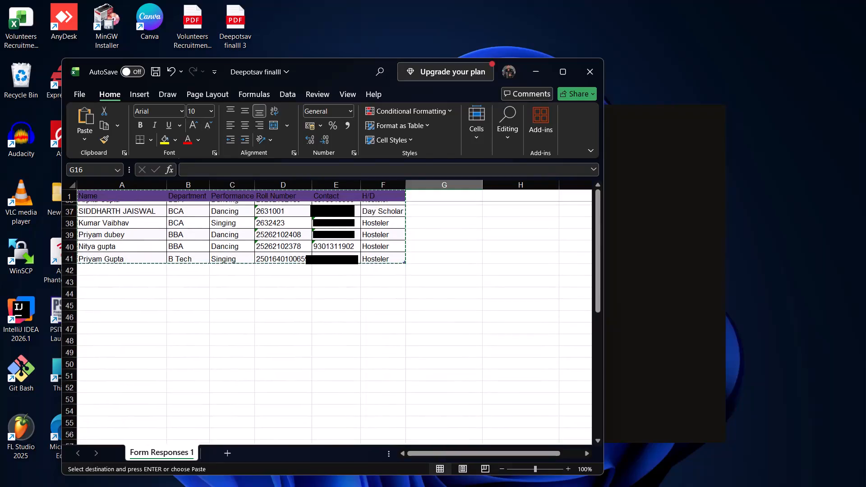
Copy the entire participant list in the Deepotsav workbook, from the header row through the last entry in row 41, columns Name to H/D.
{"action": "left_click", "coordinate": [352, 359]}
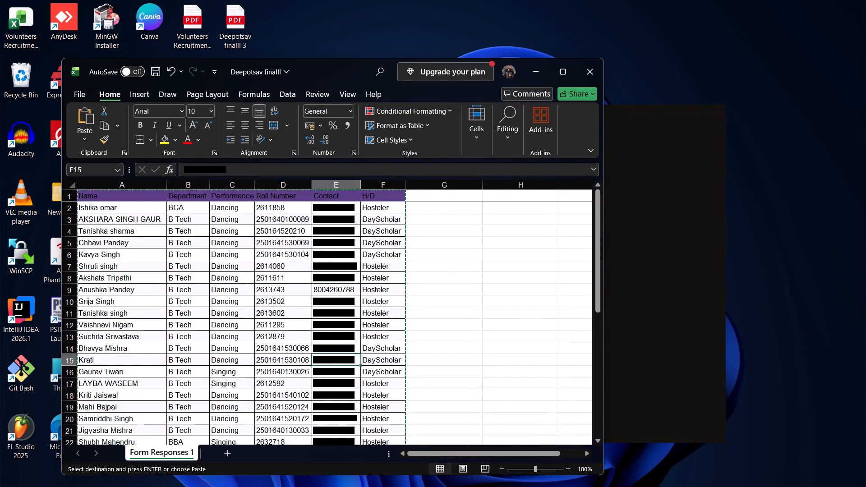
{"action": "key", "text": "ctrl+a"}
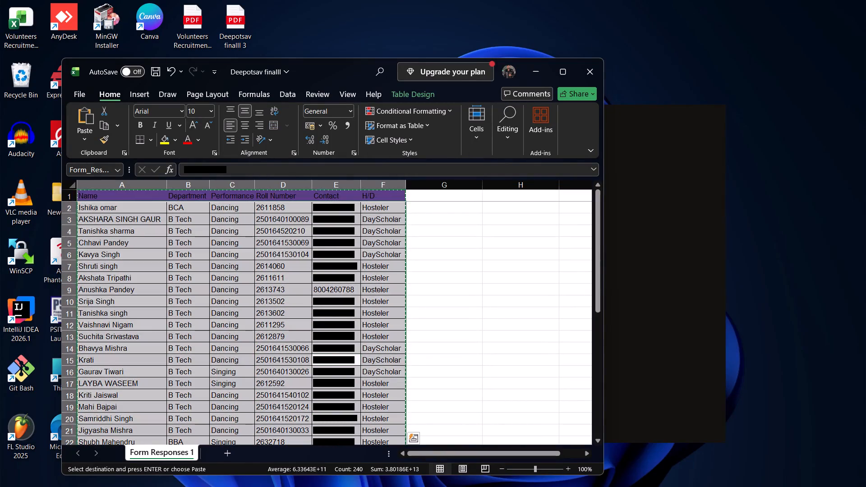
{"action": "key", "text": "ctrl+c"}
{"action": "left_click", "coordinate": [430, 358]}
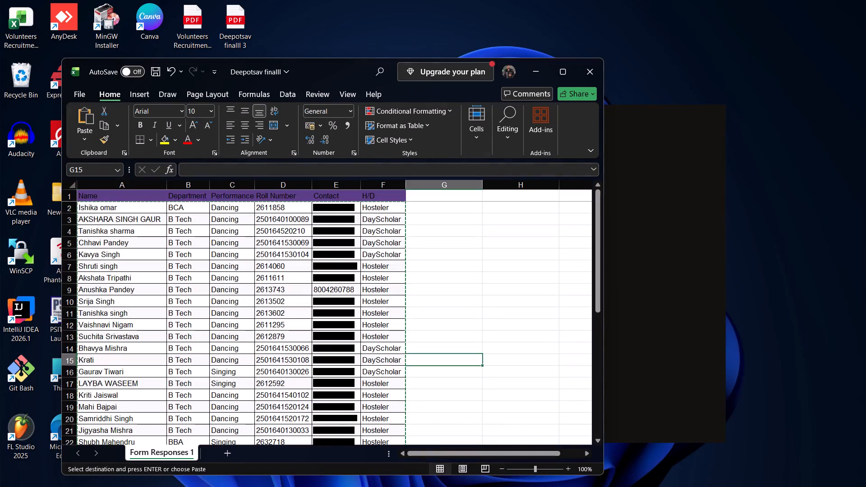
{"action": "key", "text": "ctrl+a"}
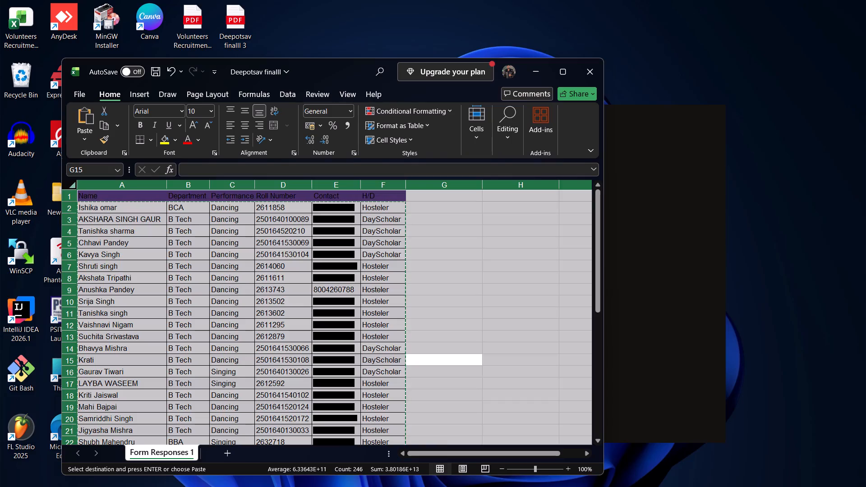
{"action": "left_click", "coordinate": [430, 358]}
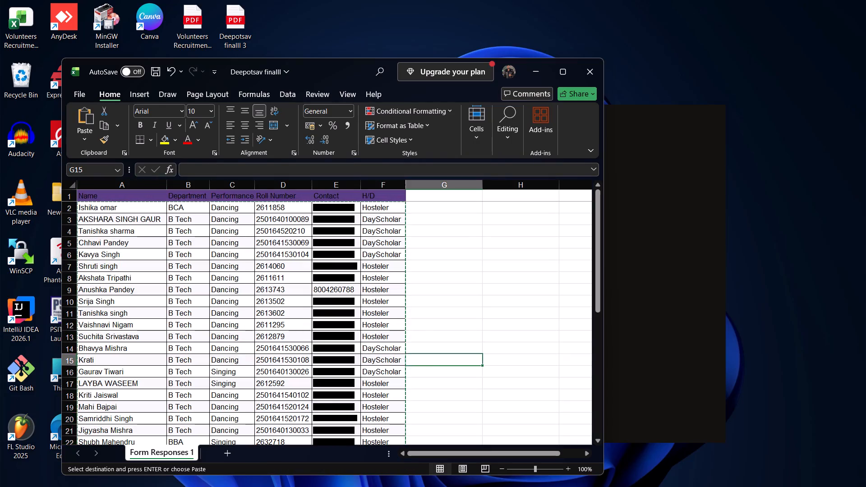
{"action": "left_click_drag", "start_coordinate": [119, 199], "coordinate": [372, 468]}
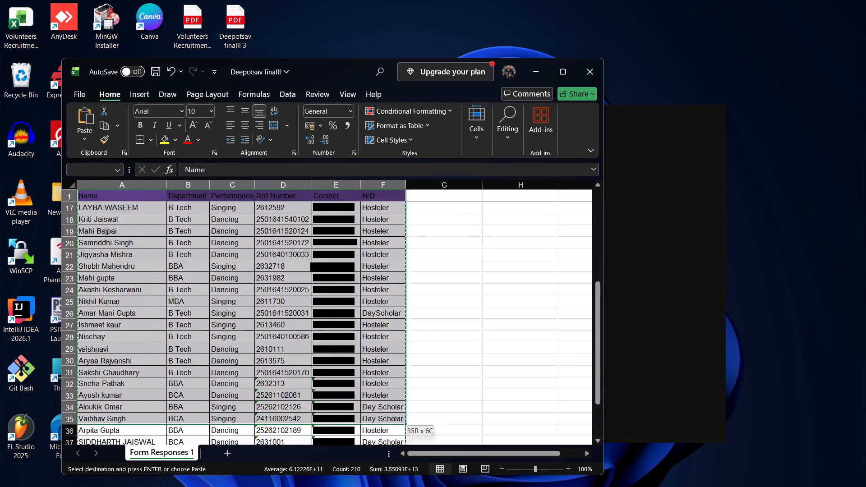
{"action": "left_click_drag", "start_coordinate": [372, 468], "coordinate": [372, 400]}
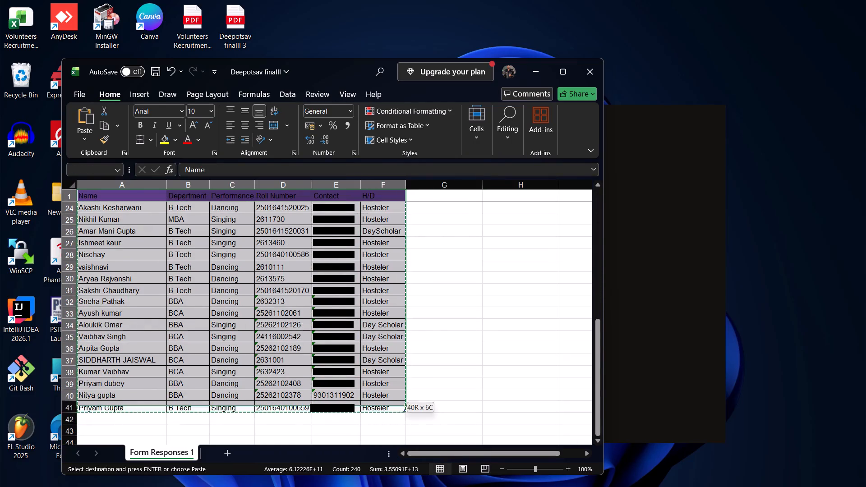
{"action": "left_click_drag", "start_coordinate": [372, 400], "coordinate": [396, 406]}
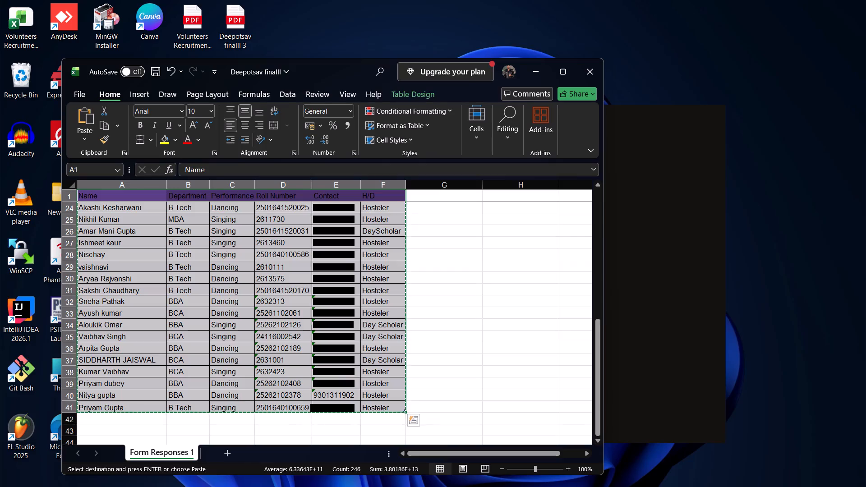
{"action": "right_click", "coordinate": [317, 332]}
{"action": "left_click", "coordinate": [373, 153]}
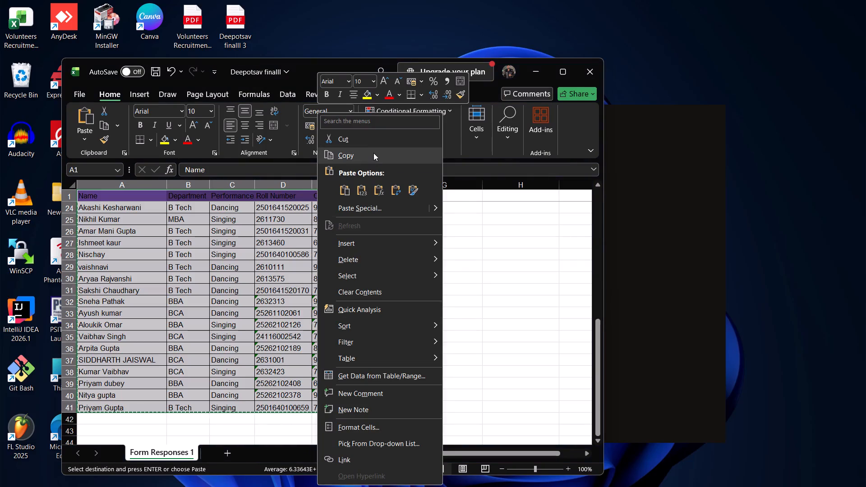
{"action": "right_click", "coordinate": [386, 286]}
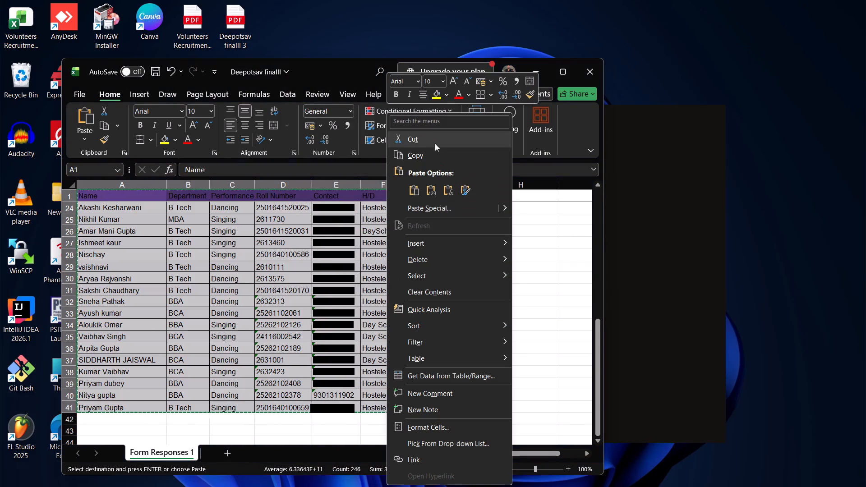
{"action": "left_click", "coordinate": [437, 151]}
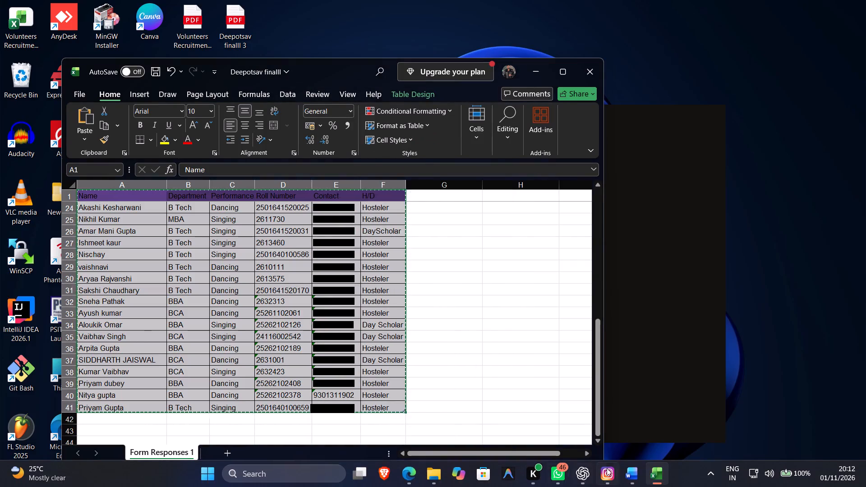
Switch to the Word report and paste the copied participant list into the first cell of the emptied table on page 5.
{"action": "left_click", "coordinate": [644, 478]}
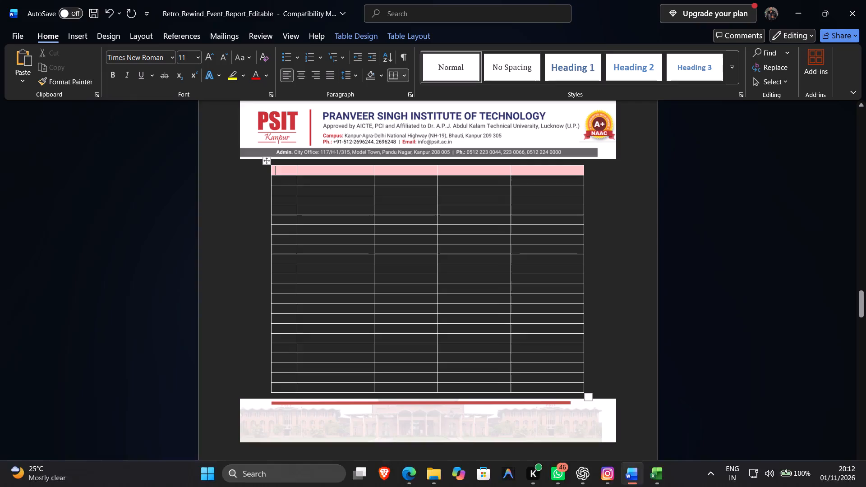
{"action": "key", "text": "ctrl+v"}
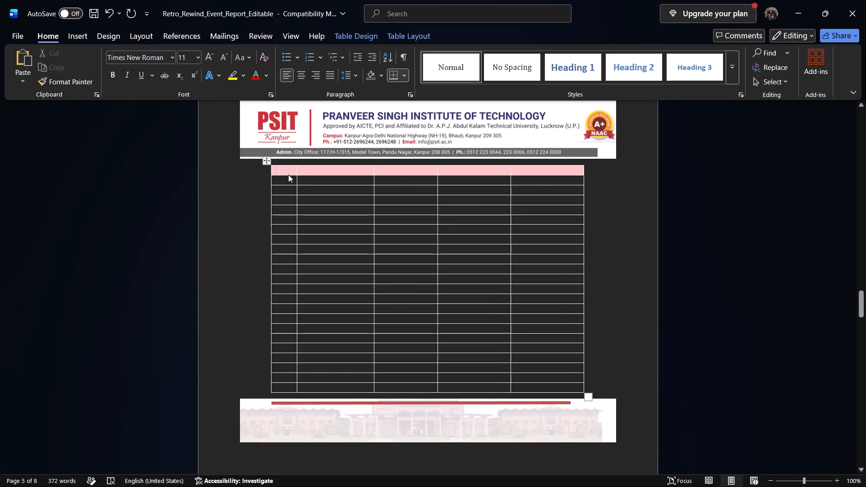
{"action": "scroll", "coordinate": [288, 175], "scroll_direction": "down", "scroll_amount": 6}
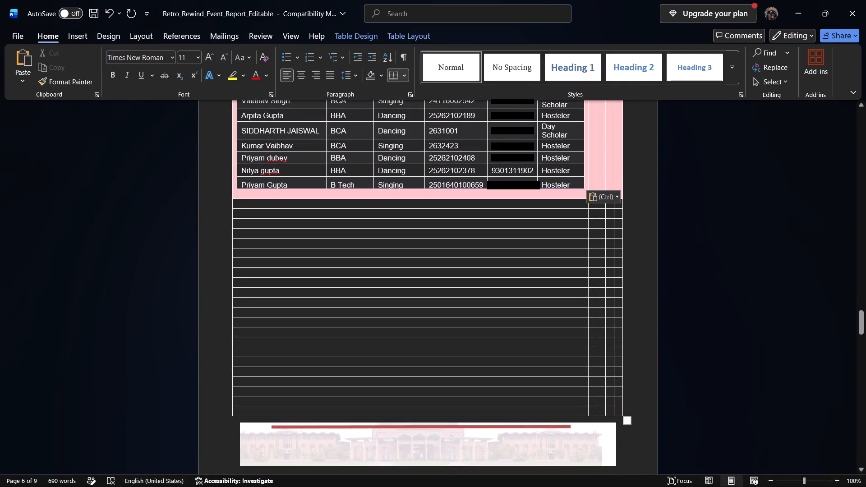
{"action": "left_click", "coordinate": [617, 196]}
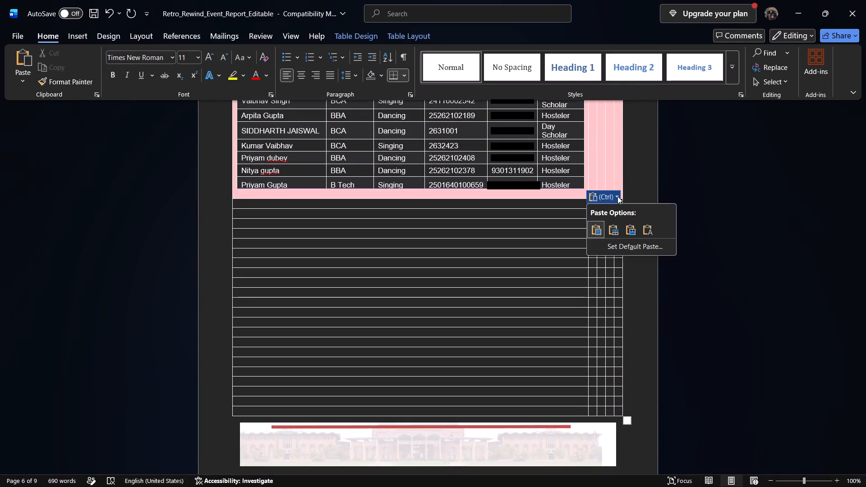
{"action": "left_click", "coordinate": [626, 298]}
{"action": "left_click", "coordinate": [629, 249]}
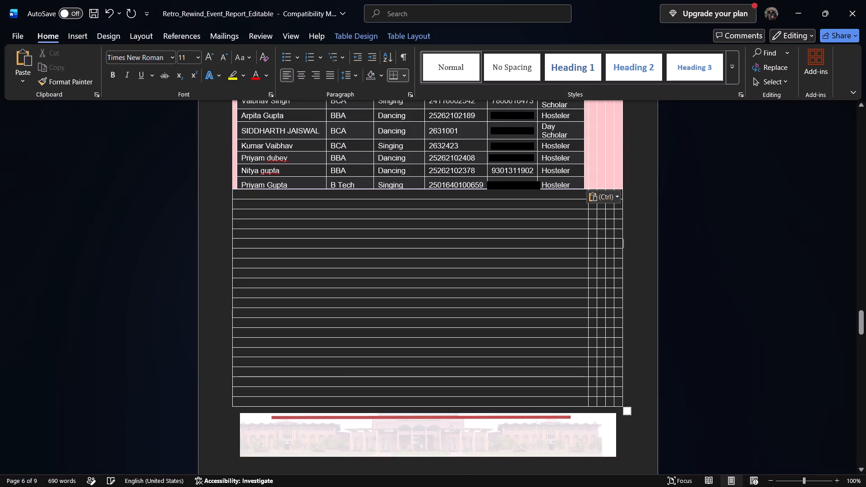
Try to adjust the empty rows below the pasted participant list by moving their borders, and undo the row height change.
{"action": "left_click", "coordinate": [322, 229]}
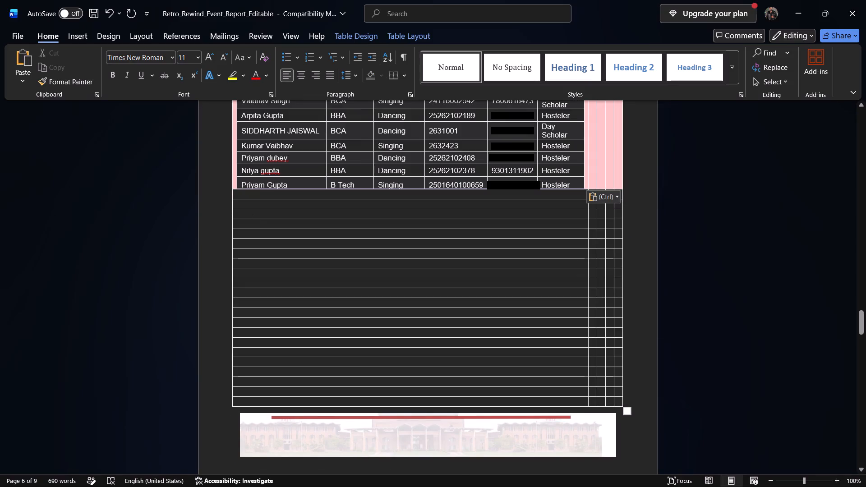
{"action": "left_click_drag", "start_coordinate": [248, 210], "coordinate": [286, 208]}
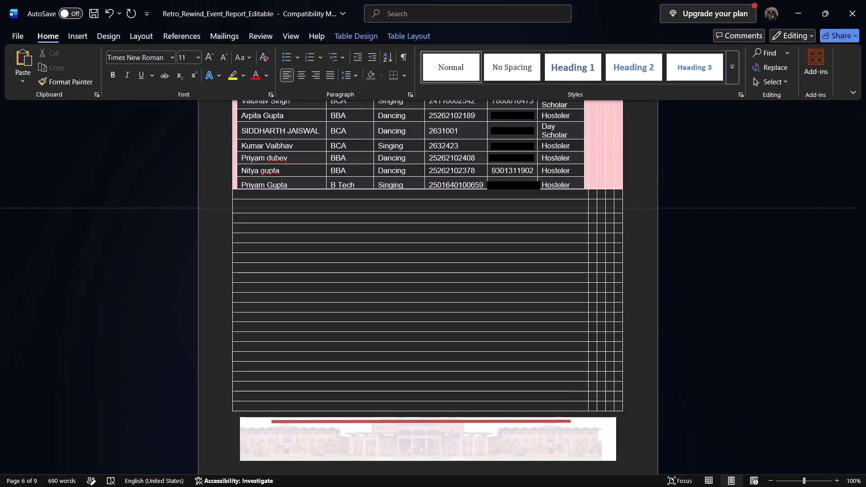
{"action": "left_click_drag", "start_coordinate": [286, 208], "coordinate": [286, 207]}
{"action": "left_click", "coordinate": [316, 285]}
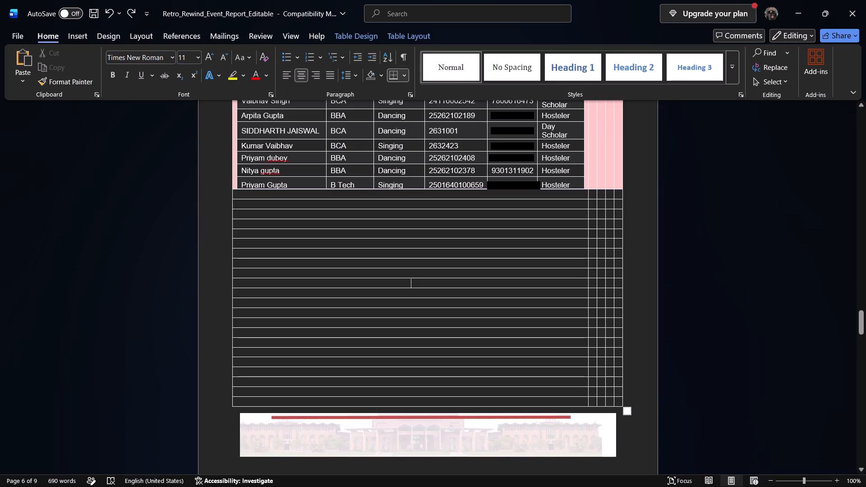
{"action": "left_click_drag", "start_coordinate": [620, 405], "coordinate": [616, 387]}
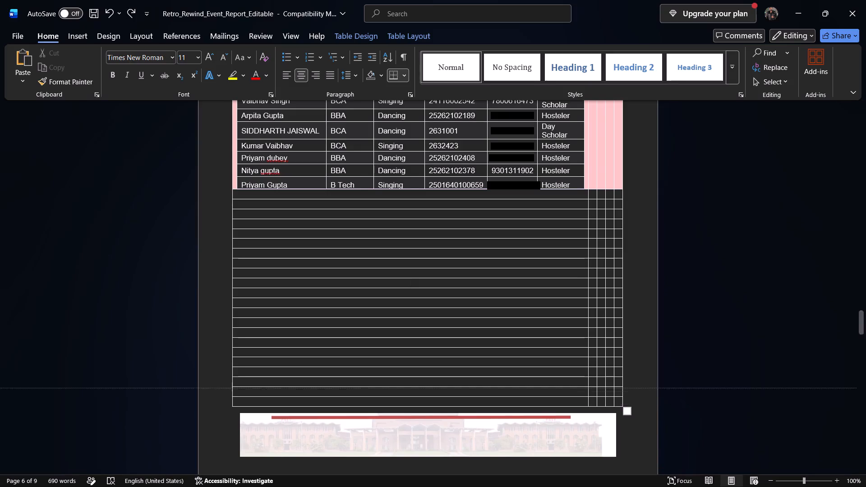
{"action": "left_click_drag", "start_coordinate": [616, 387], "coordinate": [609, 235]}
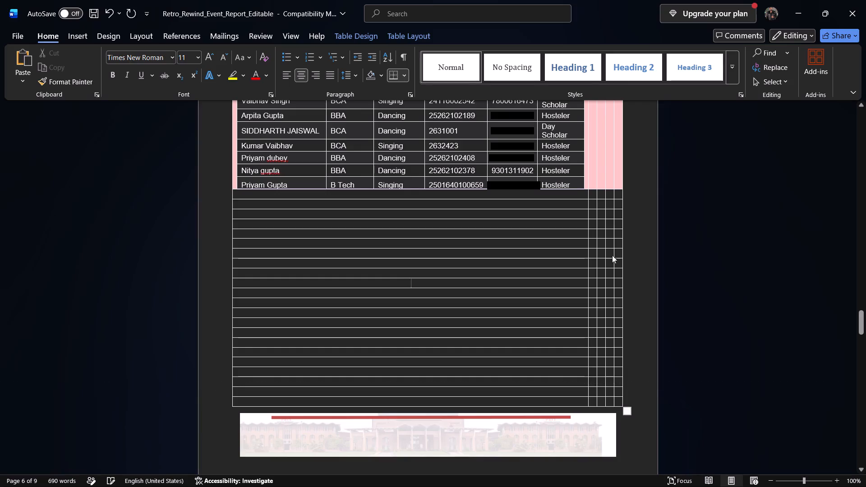
Shrink the whole table from its bottom corner up to the end of the pasted participant list.
{"action": "left_click_drag", "start_coordinate": [623, 409], "coordinate": [624, 363]}
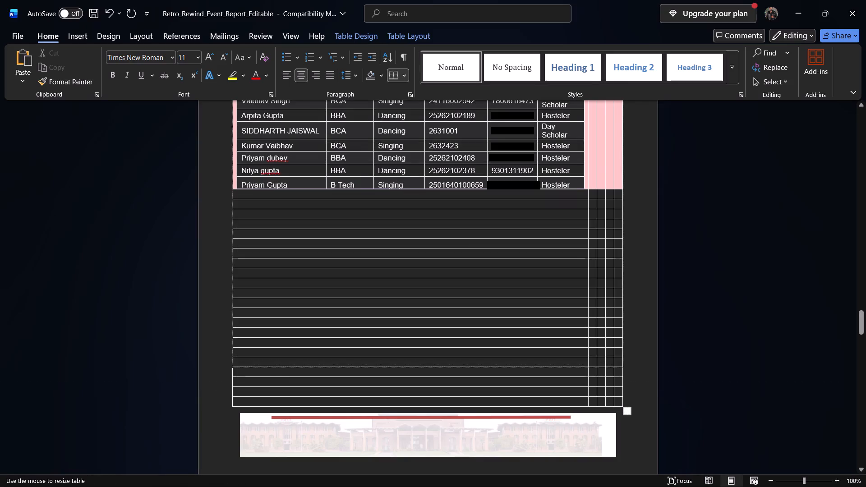
{"action": "left_click_drag", "start_coordinate": [624, 363], "coordinate": [637, 201]}
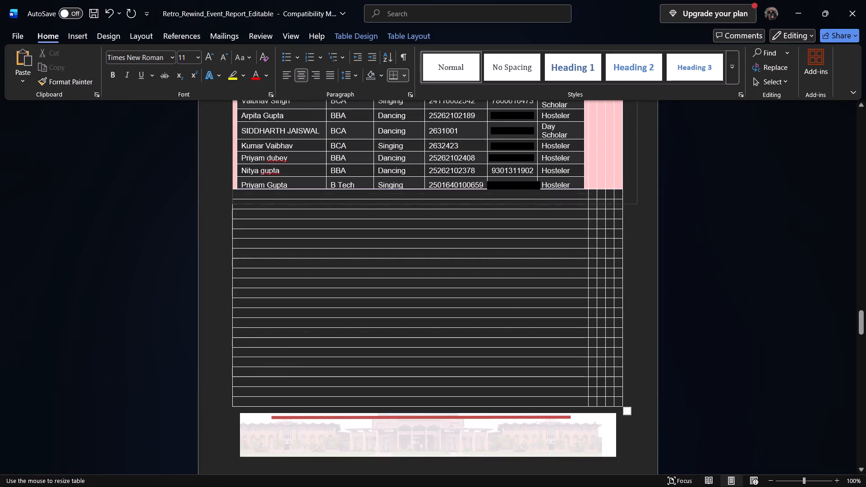
{"action": "left_click_drag", "start_coordinate": [637, 201], "coordinate": [622, 188]}
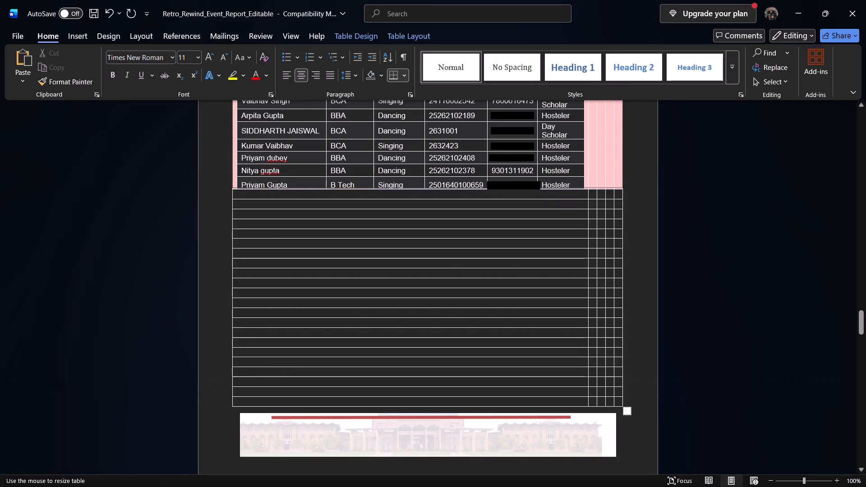
{"action": "left_click_drag", "start_coordinate": [622, 188], "coordinate": [622, 188]}
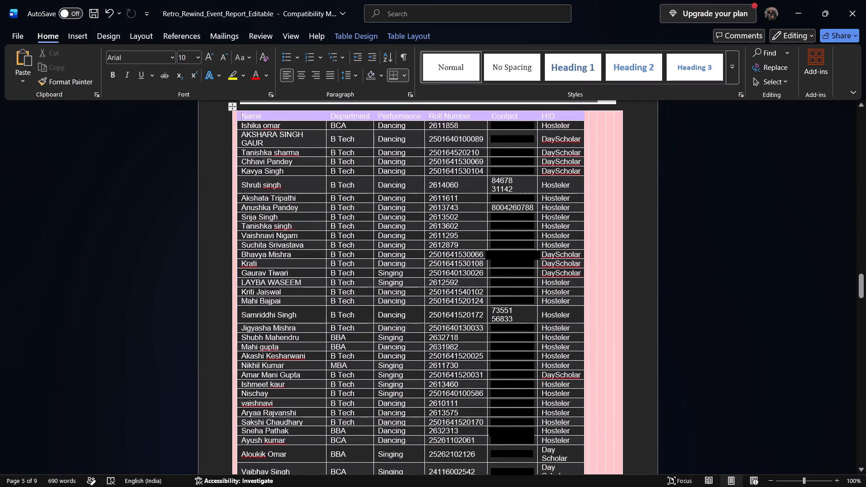
Select the first empty table row on page 6 and insert another blank row above it.
{"action": "left_click", "coordinate": [645, 258]}
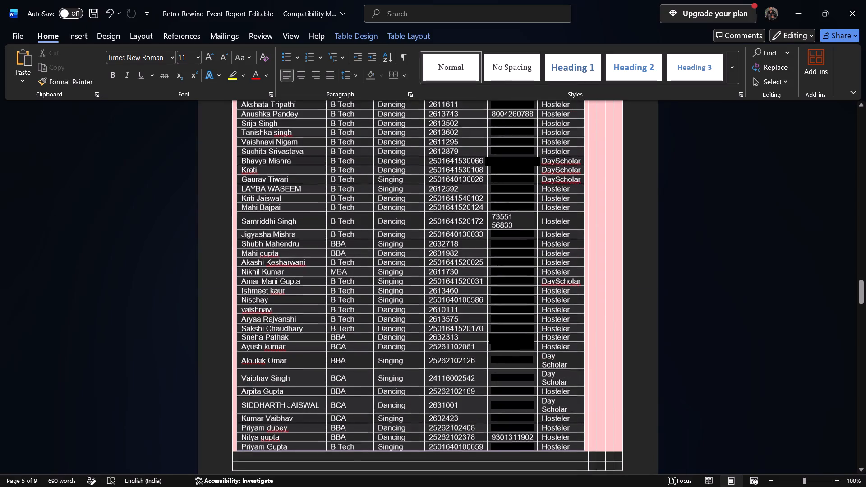
{"action": "scroll", "coordinate": [620, 208], "scroll_direction": "down", "scroll_amount": 3}
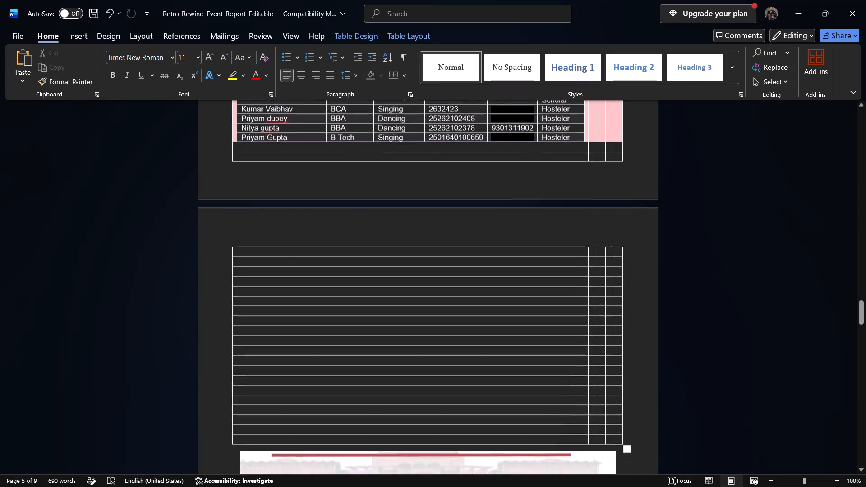
{"action": "scroll", "coordinate": [620, 208], "scroll_direction": "down", "scroll_amount": 1}
{"action": "left_click", "coordinate": [429, 239]}
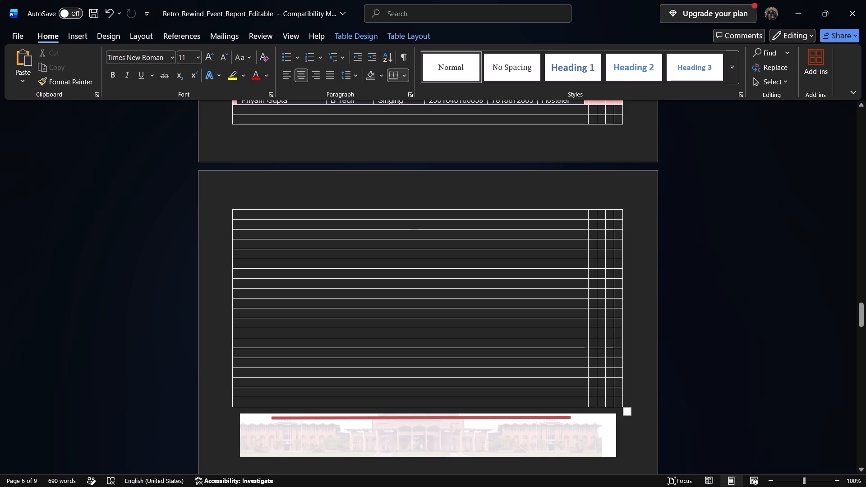
{"action": "left_click", "coordinate": [219, 212]}
{"action": "left_click_drag", "start_coordinate": [219, 212], "coordinate": [252, 212]}
{"action": "left_click", "coordinate": [252, 212]}
{"action": "left_click", "coordinate": [226, 209]}
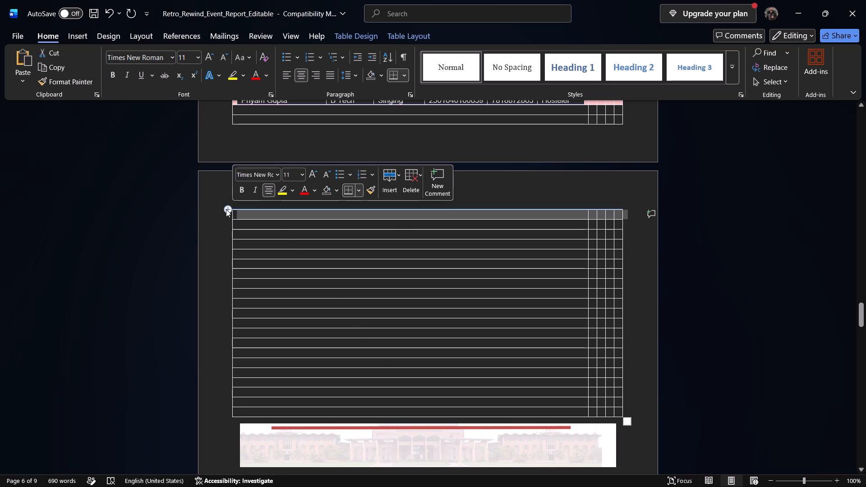
{"action": "left_click_drag", "start_coordinate": [226, 209], "coordinate": [226, 215]}
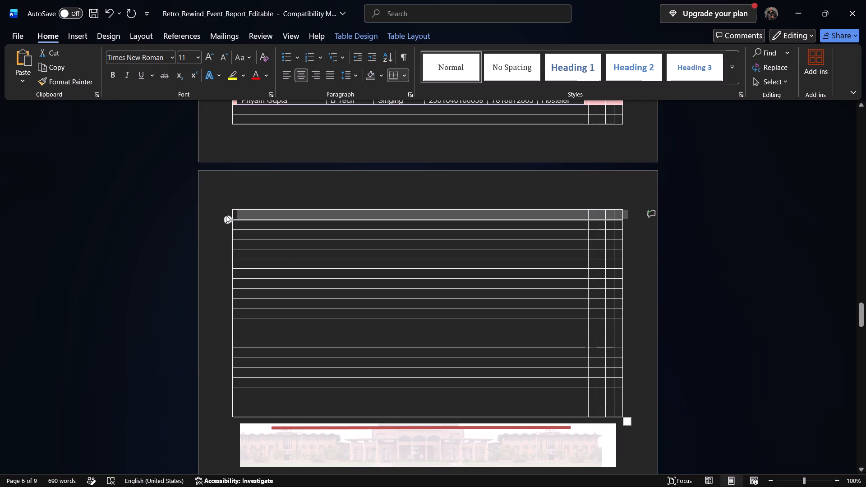
{"action": "left_click_drag", "start_coordinate": [226, 215], "coordinate": [226, 216]}
{"action": "left_click_drag", "start_coordinate": [226, 216], "coordinate": [229, 241]}
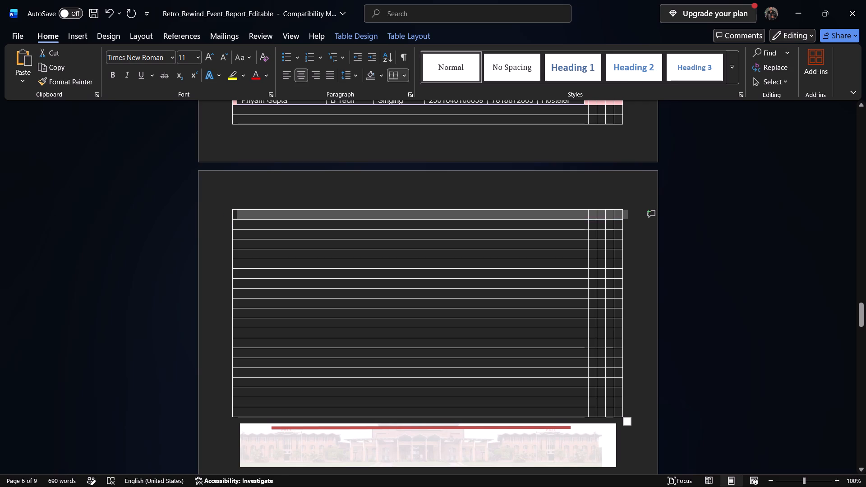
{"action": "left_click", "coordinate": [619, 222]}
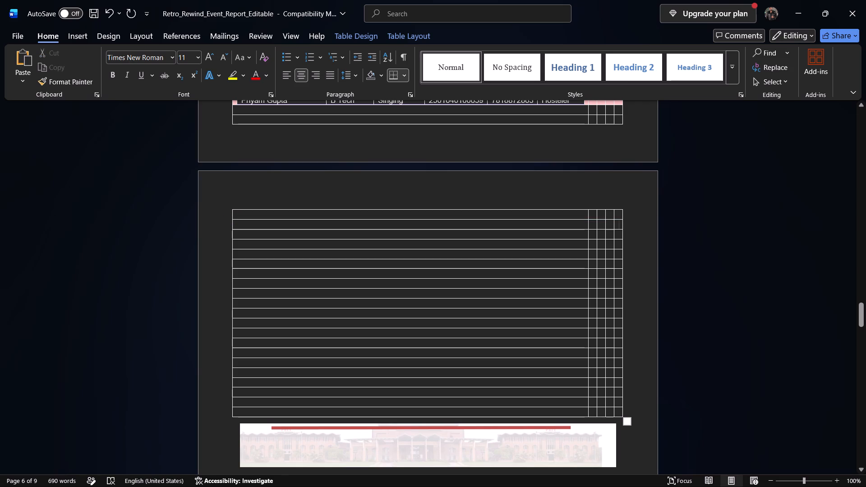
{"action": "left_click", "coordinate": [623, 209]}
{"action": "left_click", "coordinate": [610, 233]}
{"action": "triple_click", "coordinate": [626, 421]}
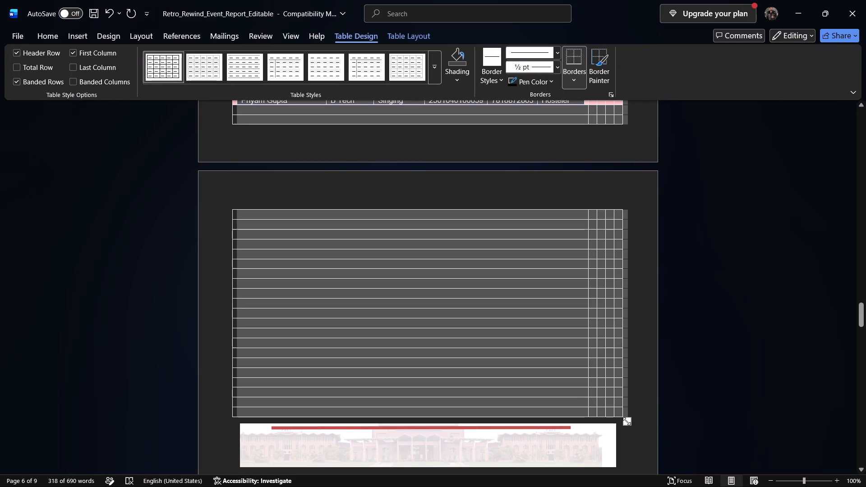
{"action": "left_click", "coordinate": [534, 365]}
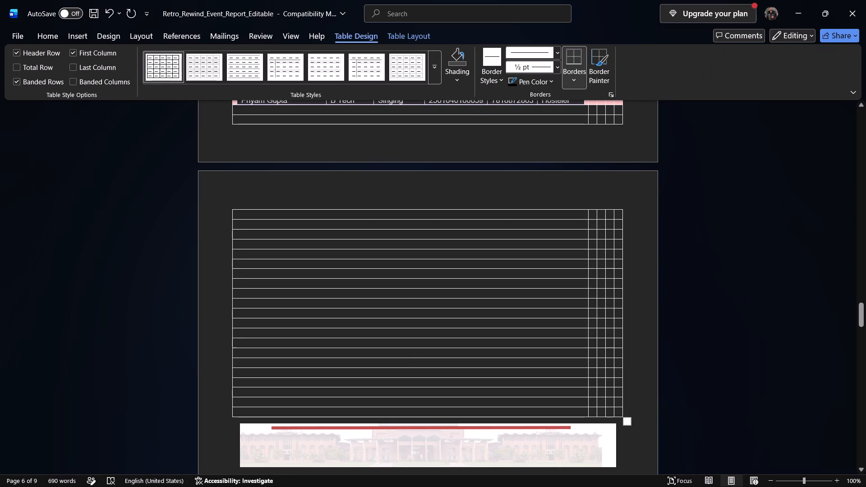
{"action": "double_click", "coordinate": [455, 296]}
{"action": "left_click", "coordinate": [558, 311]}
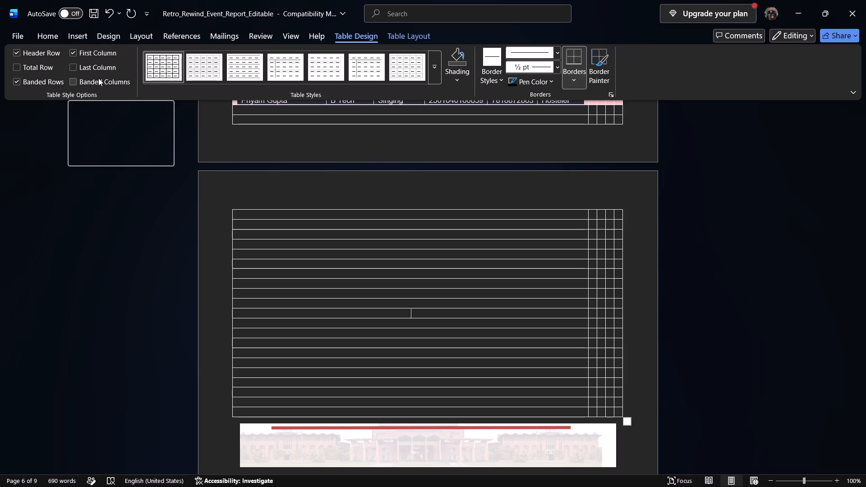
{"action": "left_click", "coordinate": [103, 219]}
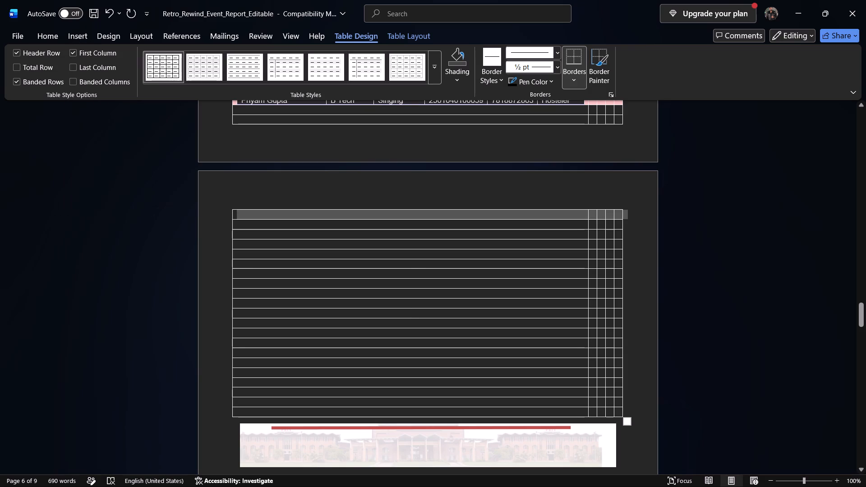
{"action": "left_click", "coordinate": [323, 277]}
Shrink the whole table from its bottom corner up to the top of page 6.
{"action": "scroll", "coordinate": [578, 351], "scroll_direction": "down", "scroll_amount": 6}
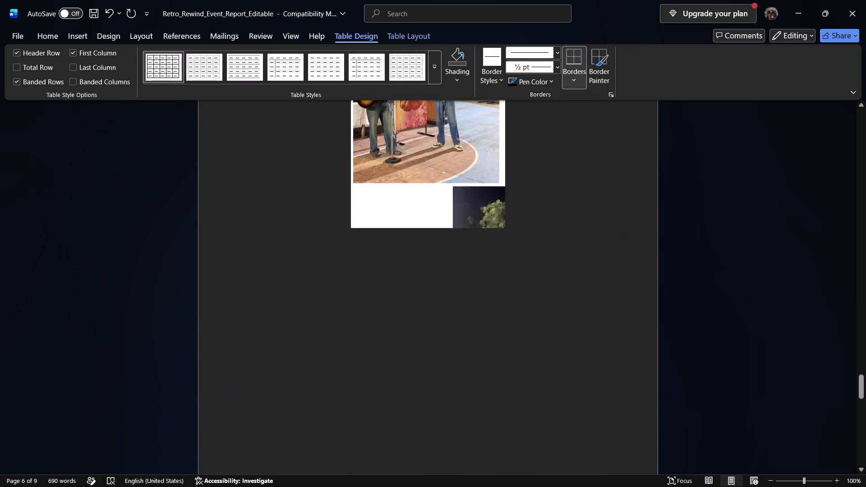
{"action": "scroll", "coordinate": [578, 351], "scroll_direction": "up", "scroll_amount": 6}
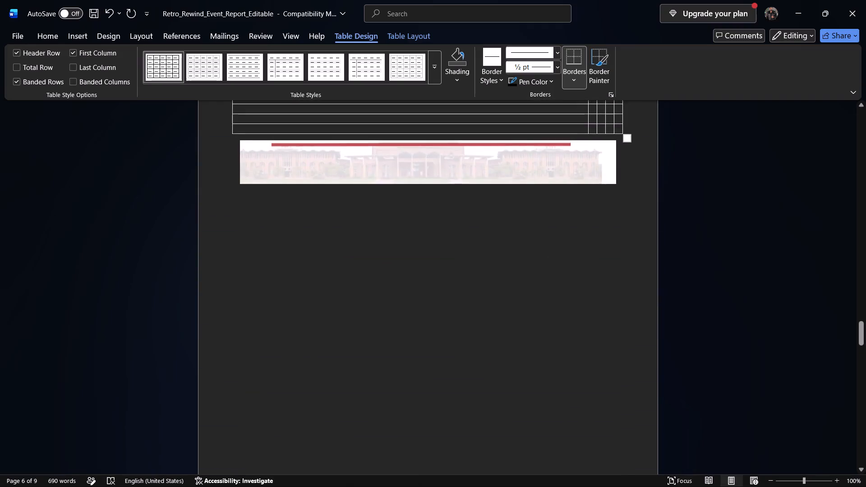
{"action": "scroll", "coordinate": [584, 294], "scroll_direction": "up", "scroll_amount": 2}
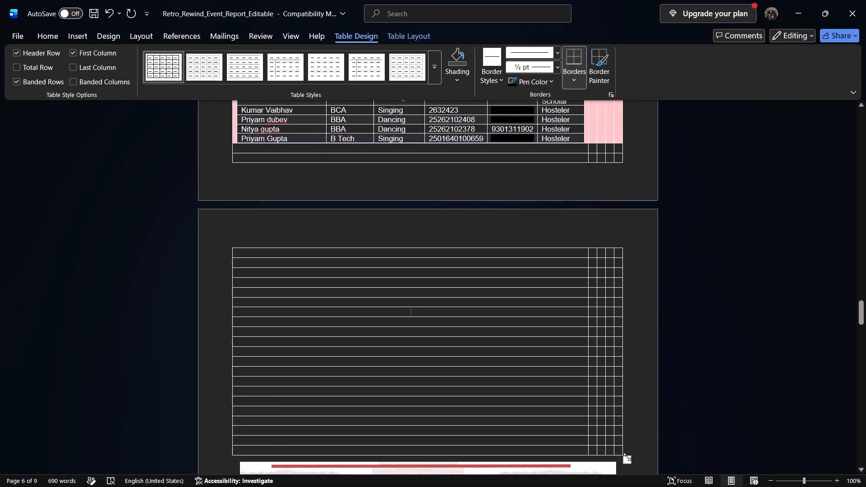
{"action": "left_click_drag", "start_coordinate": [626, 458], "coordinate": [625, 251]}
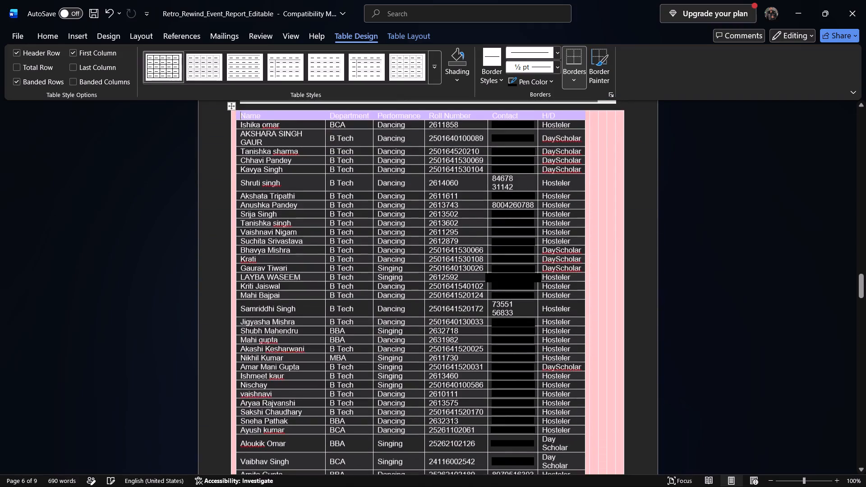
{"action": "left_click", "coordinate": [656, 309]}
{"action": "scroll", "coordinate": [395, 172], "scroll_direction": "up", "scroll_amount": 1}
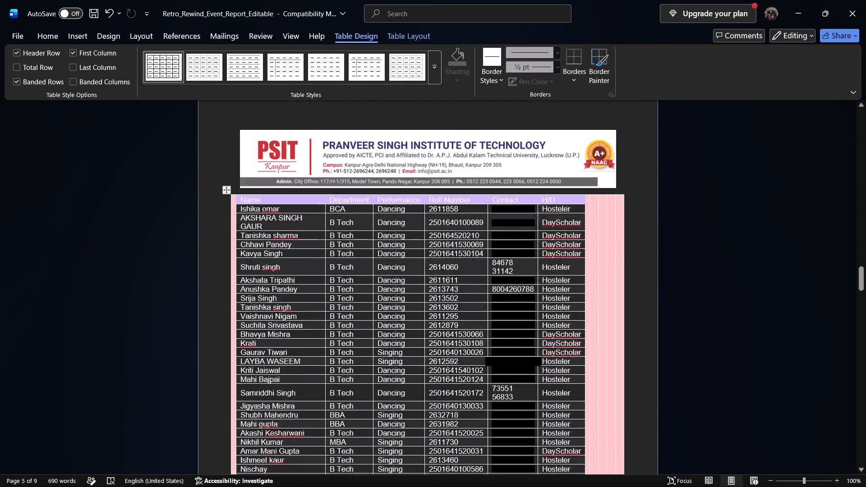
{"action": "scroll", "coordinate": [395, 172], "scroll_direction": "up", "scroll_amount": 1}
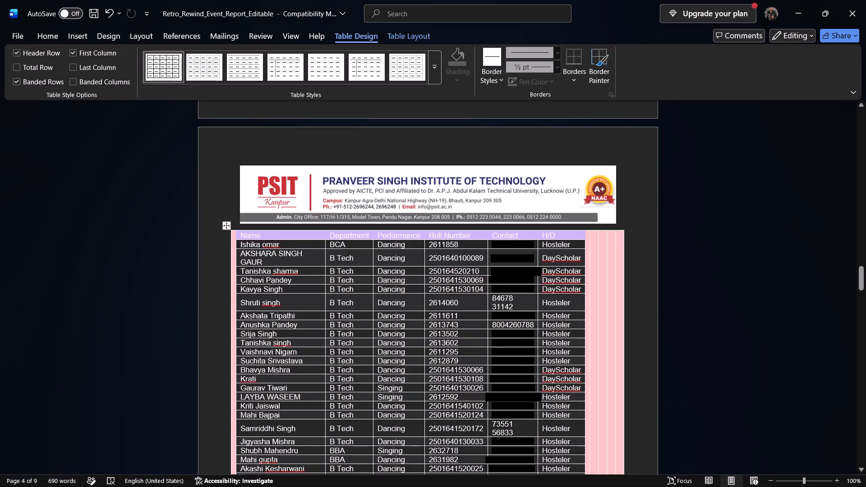
Undo the table resizing, the pasted participant list and the content clearing until the original filled five-column table is back on page 5.
{"action": "left_click", "coordinate": [304, 335]}
{"action": "key", "text": "ctrl+z"}
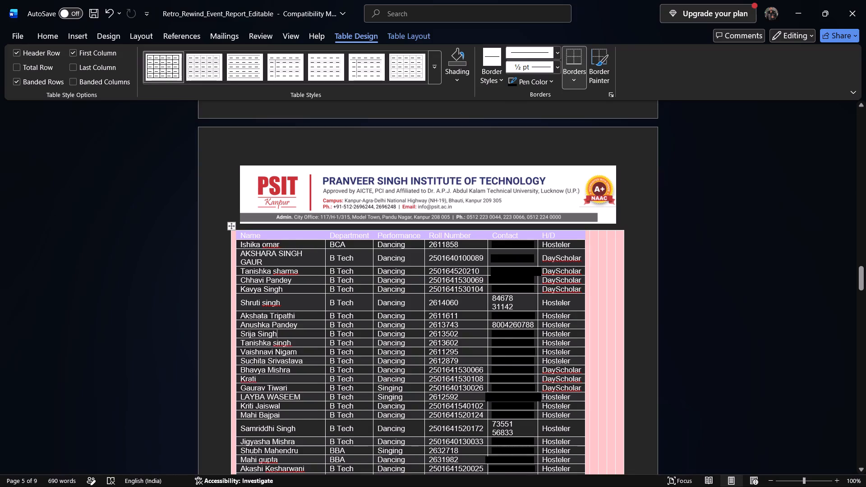
{"action": "key", "text": "ctrl+z"}
{"action": "key", "text": "ctrl+z"}
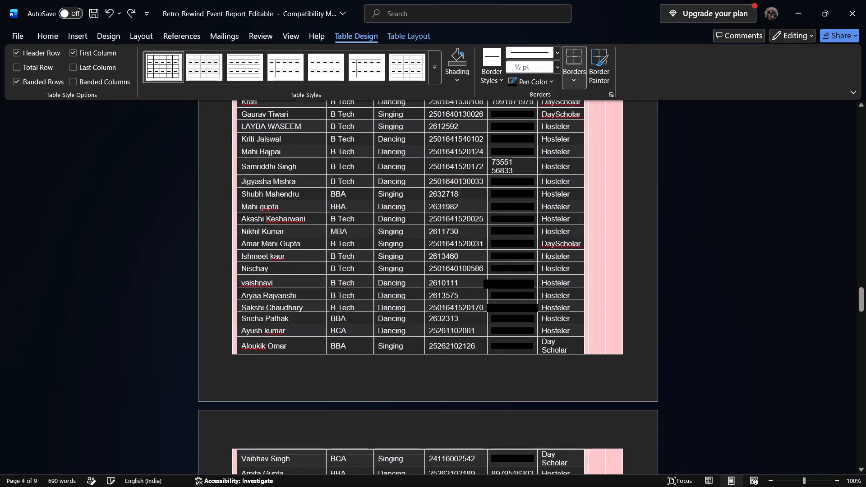
{"action": "key", "text": "ctrl+z"}
{"action": "scroll", "coordinate": [305, 335], "scroll_direction": "up", "scroll_amount": 1}
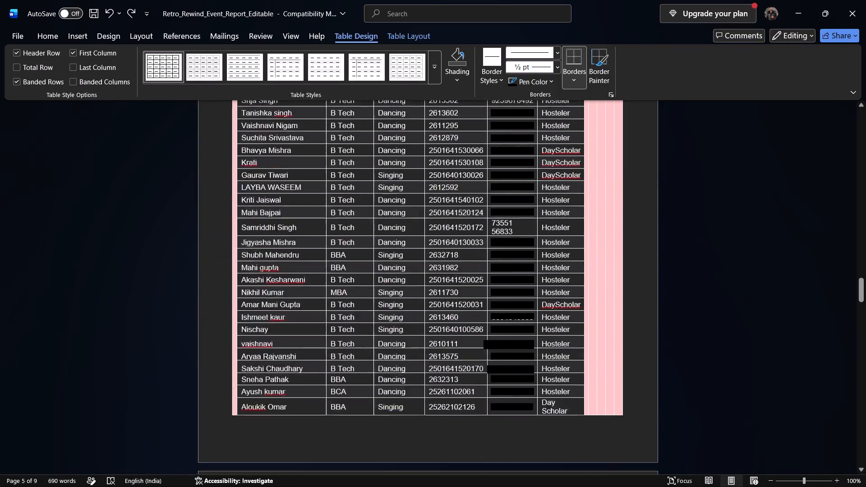
{"action": "scroll", "coordinate": [305, 335], "scroll_direction": "up", "scroll_amount": 3}
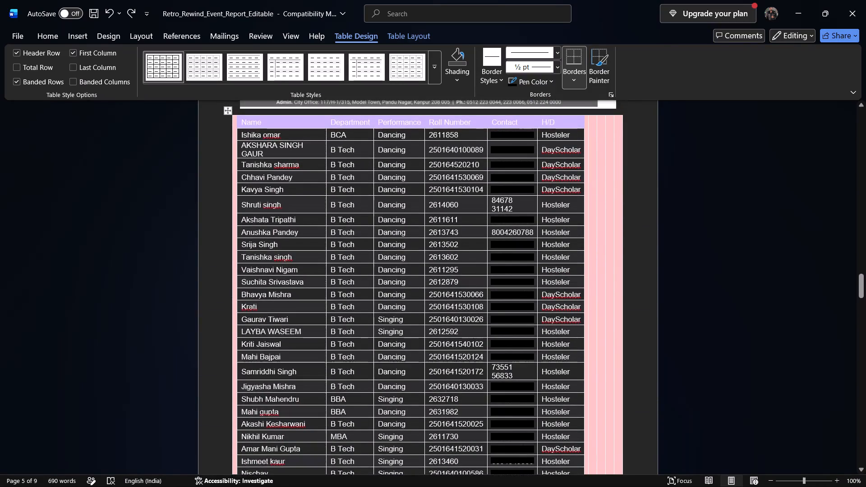
{"action": "key", "text": "ctrl+z"}
{"action": "key", "text": "ctrl+z"}
{"action": "scroll", "coordinate": [305, 335], "scroll_direction": "up", "scroll_amount": 1, "text": "ctrl"}
{"action": "scroll", "coordinate": [305, 335], "scroll_direction": "up", "scroll_amount": 1}
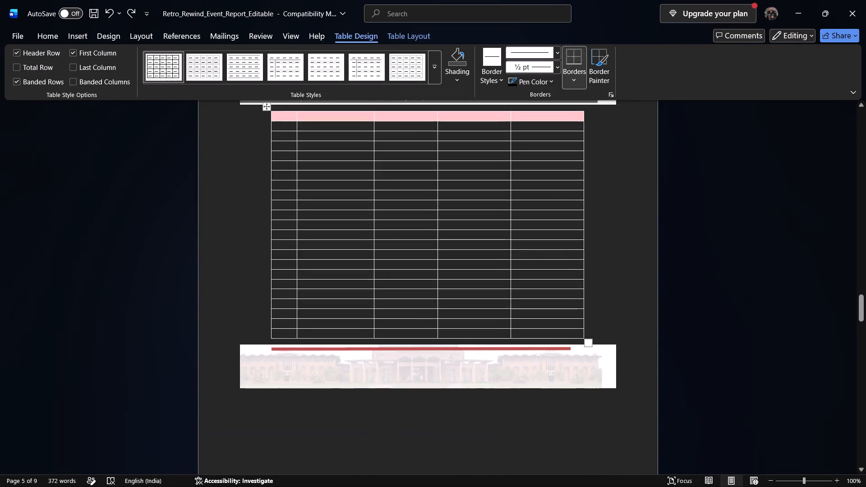
{"action": "scroll", "coordinate": [305, 335], "scroll_direction": "up", "scroll_amount": 7}
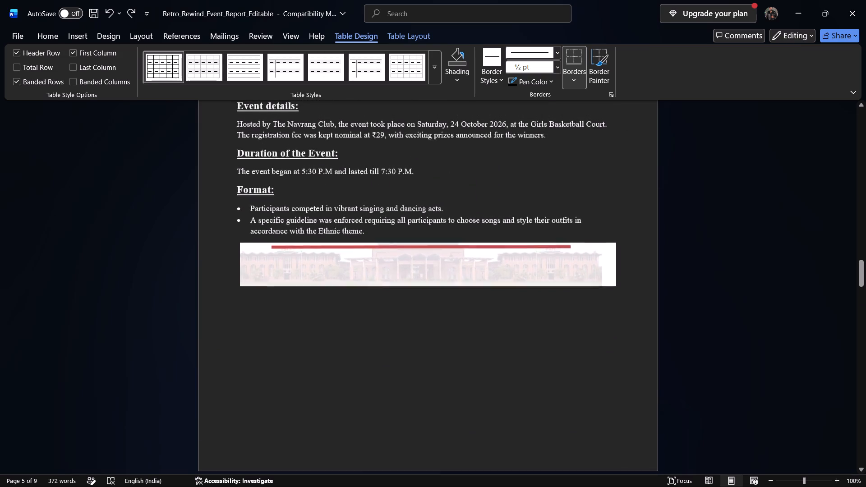
{"action": "left_click", "coordinate": [367, 349]}
{"action": "scroll", "coordinate": [367, 349], "scroll_direction": "up", "scroll_amount": 3}
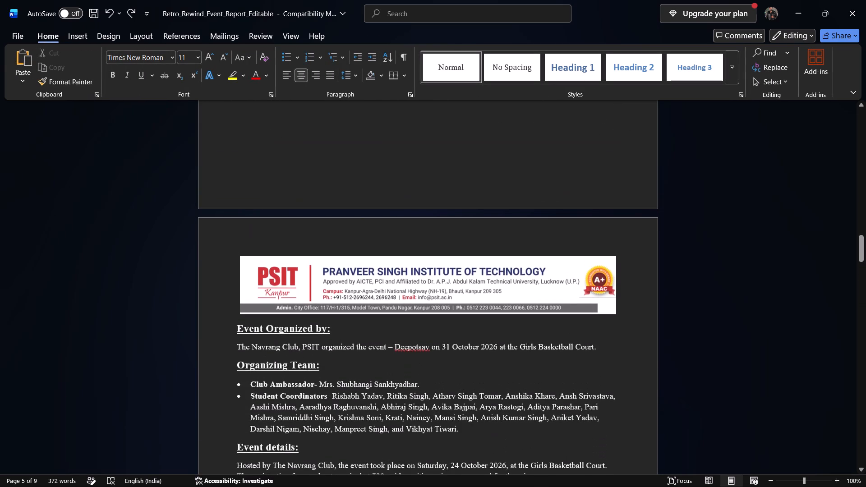
{"action": "key", "text": "ctrl+z"}
{"action": "scroll", "coordinate": [367, 349], "scroll_direction": "up", "scroll_amount": 1}
{"action": "scroll", "coordinate": [367, 349], "scroll_direction": "down", "scroll_amount": 2}
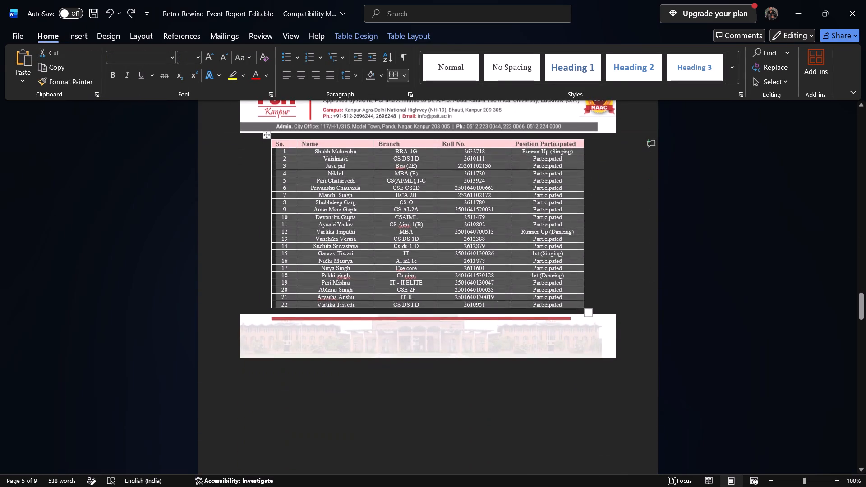
{"action": "scroll", "coordinate": [367, 349], "scroll_direction": "up", "scroll_amount": 4}
{"action": "scroll", "coordinate": [367, 349], "scroll_direction": "right", "scroll_amount": 1}
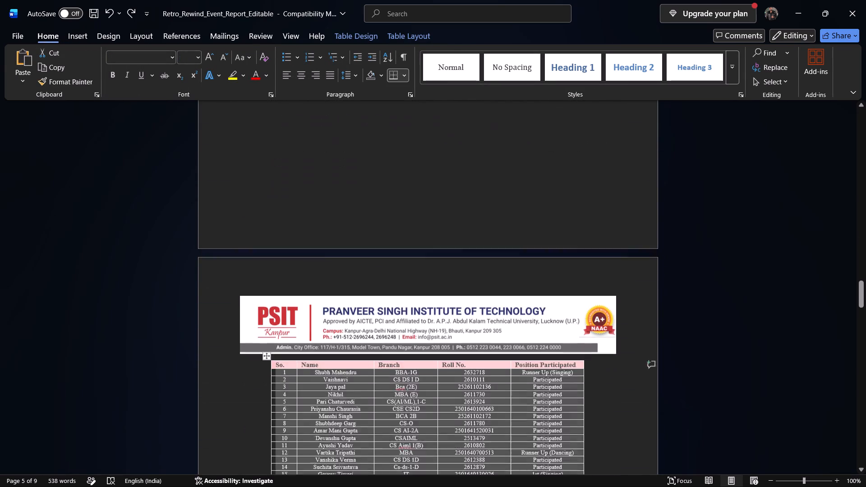
{"action": "scroll", "coordinate": [367, 349], "scroll_direction": "down", "scroll_amount": 1}
{"action": "left_click", "coordinate": [621, 418]}
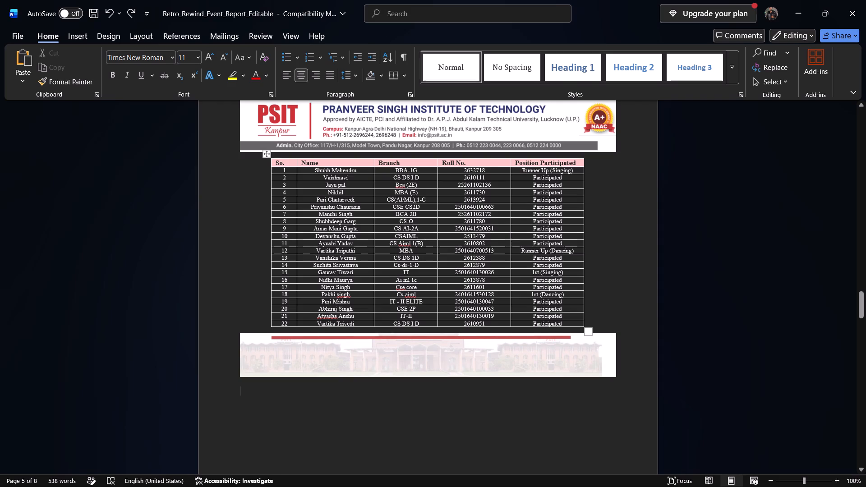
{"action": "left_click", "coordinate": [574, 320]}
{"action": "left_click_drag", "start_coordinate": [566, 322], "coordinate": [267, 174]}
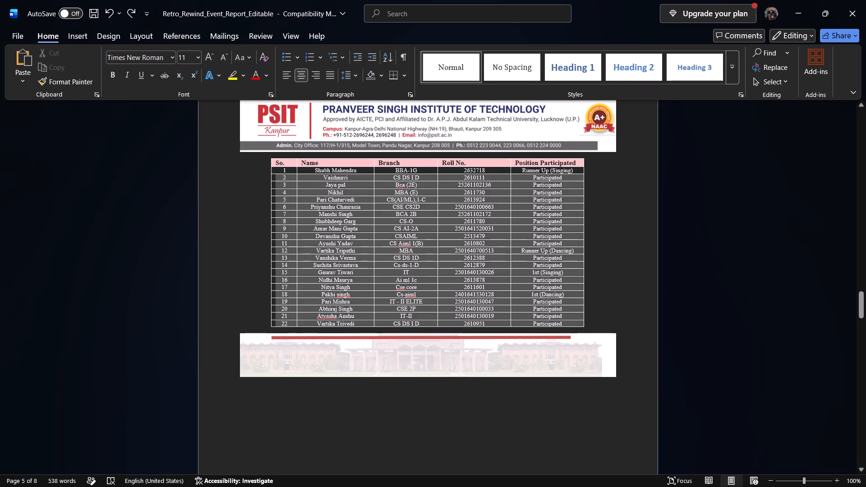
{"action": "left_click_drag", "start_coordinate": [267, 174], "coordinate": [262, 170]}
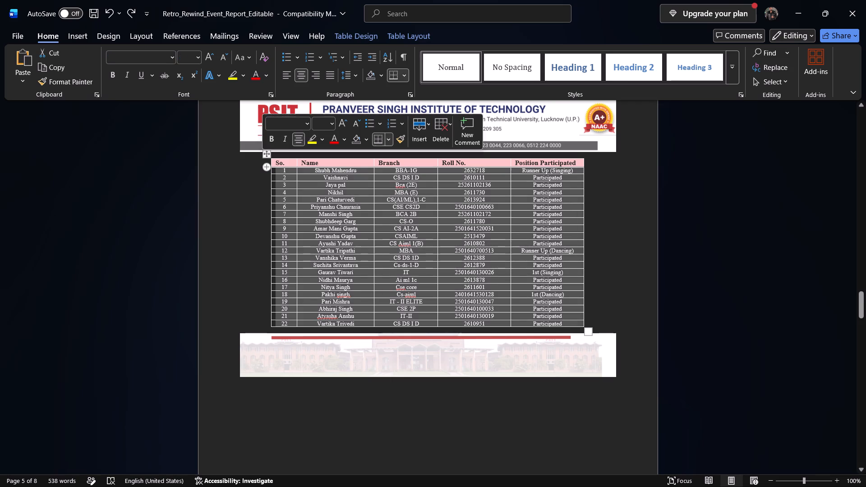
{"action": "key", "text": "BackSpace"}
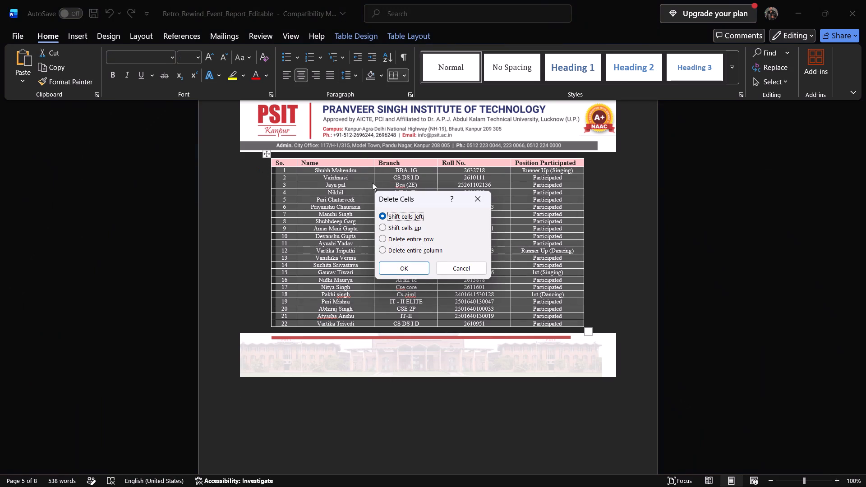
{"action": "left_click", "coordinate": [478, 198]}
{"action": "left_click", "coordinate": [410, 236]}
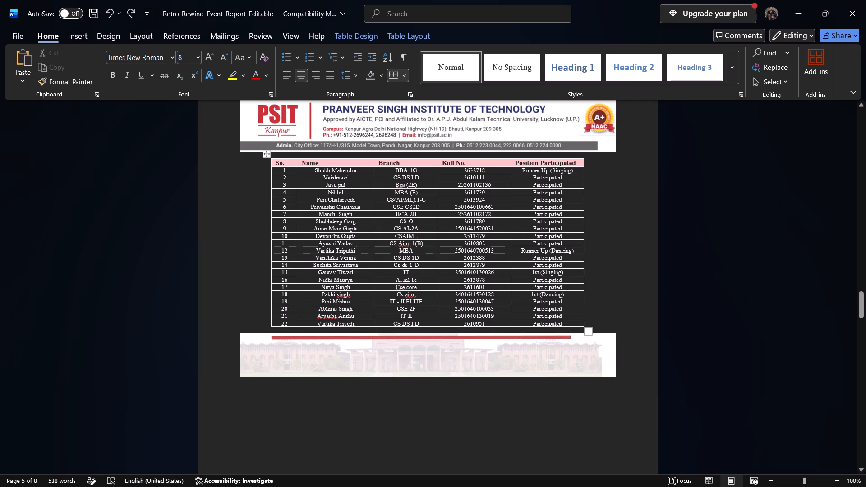
Clear the contents of participant rows 1 to 22 in the page 5 table, keeping the header row's text.
{"action": "left_click_drag", "start_coordinate": [279, 170], "coordinate": [534, 311]}
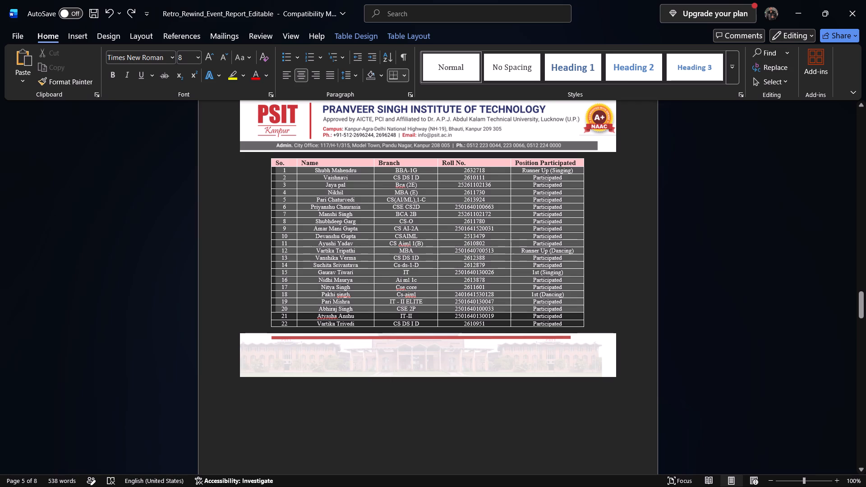
{"action": "left_click_drag", "start_coordinate": [534, 311], "coordinate": [564, 319]}
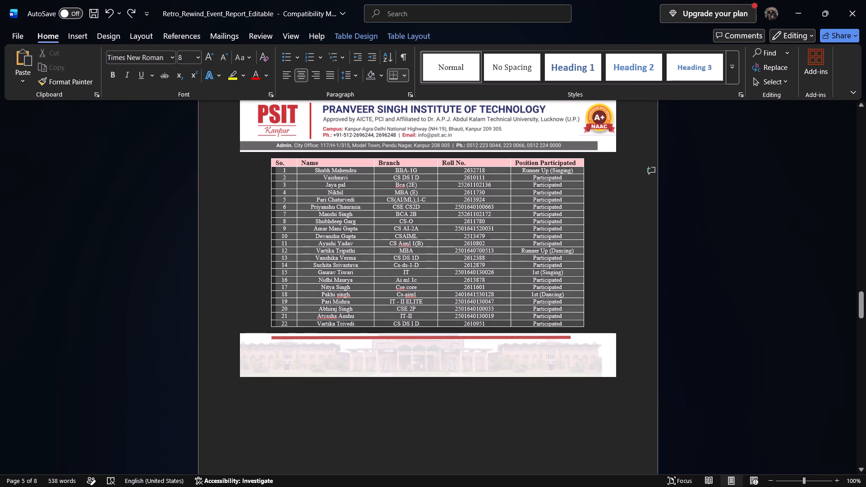
{"action": "left_click_drag", "start_coordinate": [564, 319], "coordinate": [564, 321]}
{"action": "key", "text": "Delete"}
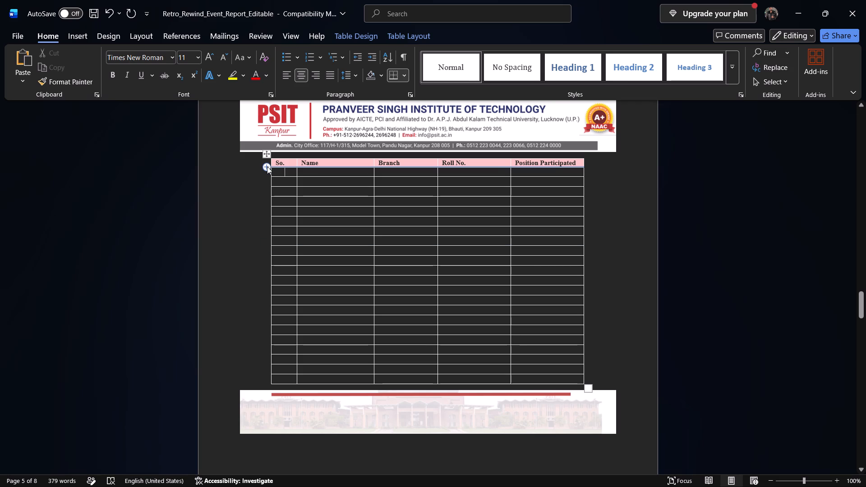
Insert a blank row directly below the table's header row.
{"action": "left_click", "coordinate": [267, 166]}
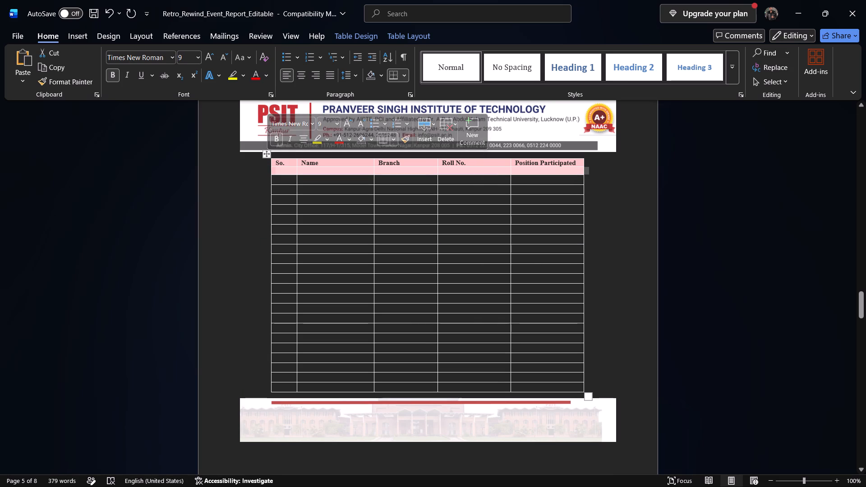
Enter serial number 1 in the So. column of the first blank row below the page 5 table's header.
{"action": "left_click", "coordinate": [285, 182]}
{"action": "key", "text": "1"}
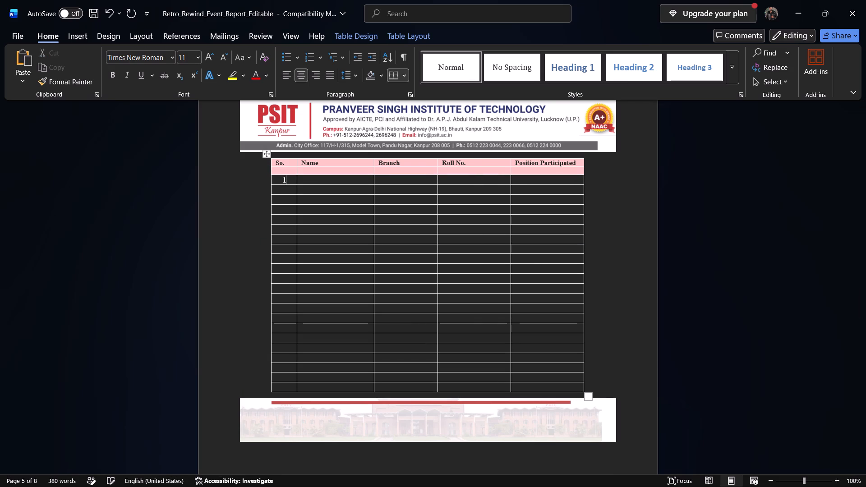
{"action": "key", "text": "Return"}
{"action": "key", "text": "BackSpace"}
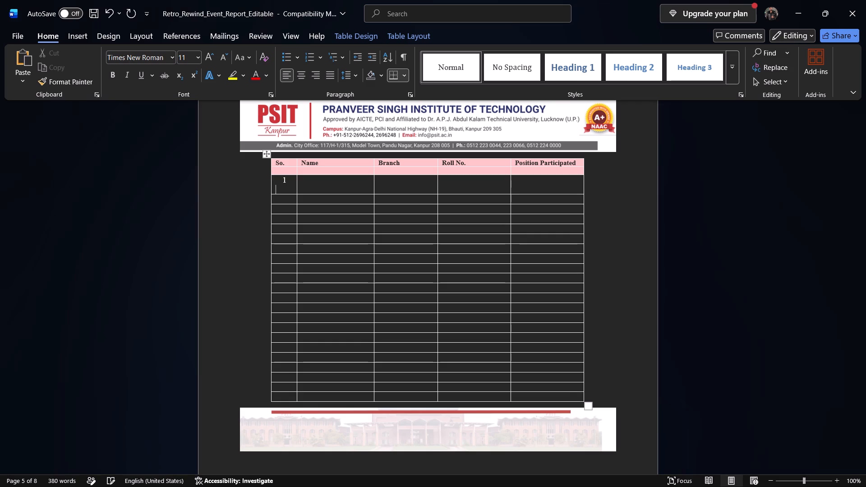
{"action": "key", "text": "BackSpace"}
Enter serial number 2 in the So. column of the second participant row.
{"action": "key", "text": "Tab"}
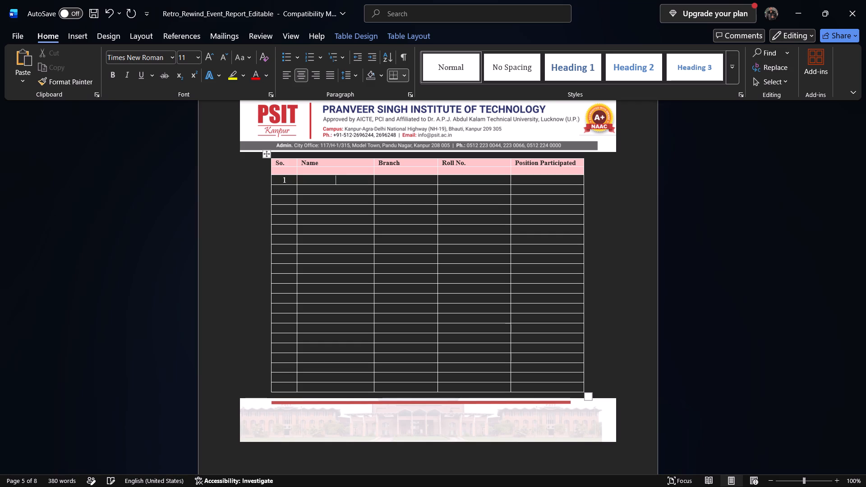
{"action": "key", "text": "Down"}
{"action": "key", "text": "Left"}
{"action": "key", "text": "Left"}
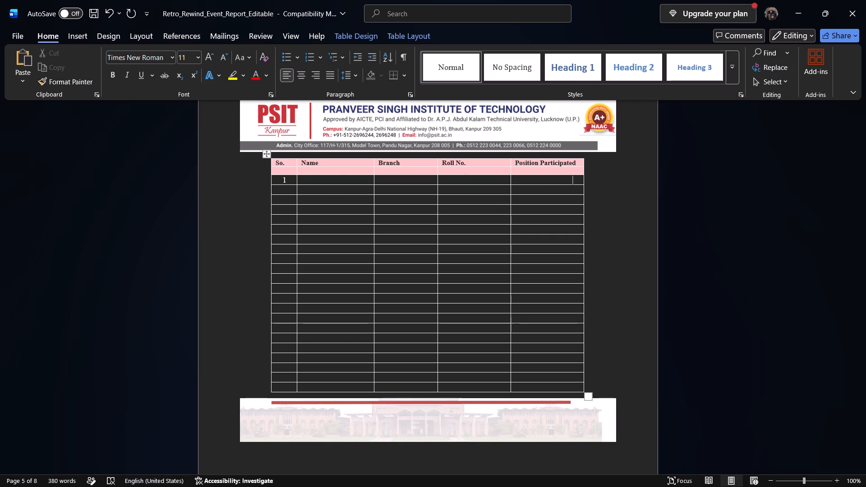
{"action": "key", "text": "Down"}
{"action": "key", "text": "Left"}
{"action": "key", "text": "Left"}
{"action": "key", "text": "Left"}
{"action": "key", "text": "Left"}
{"action": "key", "text": "2"}
Enter serial number 3 in the So. column of the third participant row.
{"action": "key", "text": "Tab"}
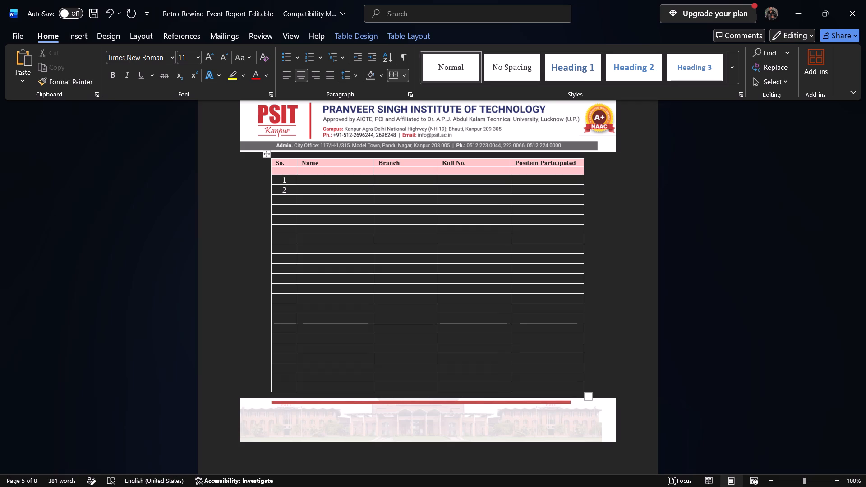
{"action": "key", "text": "Down"}
{"action": "key", "text": "Left"}
{"action": "key", "text": "2"}
{"action": "key", "text": "BackSpace"}
{"action": "key", "text": "3"}
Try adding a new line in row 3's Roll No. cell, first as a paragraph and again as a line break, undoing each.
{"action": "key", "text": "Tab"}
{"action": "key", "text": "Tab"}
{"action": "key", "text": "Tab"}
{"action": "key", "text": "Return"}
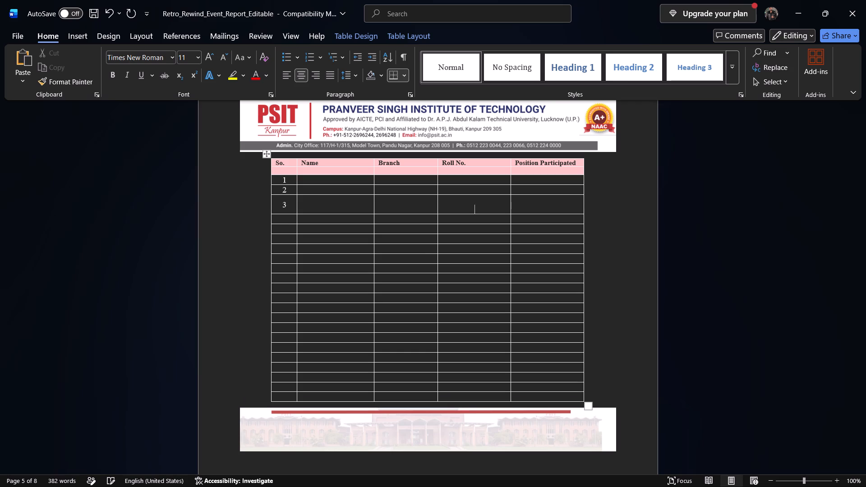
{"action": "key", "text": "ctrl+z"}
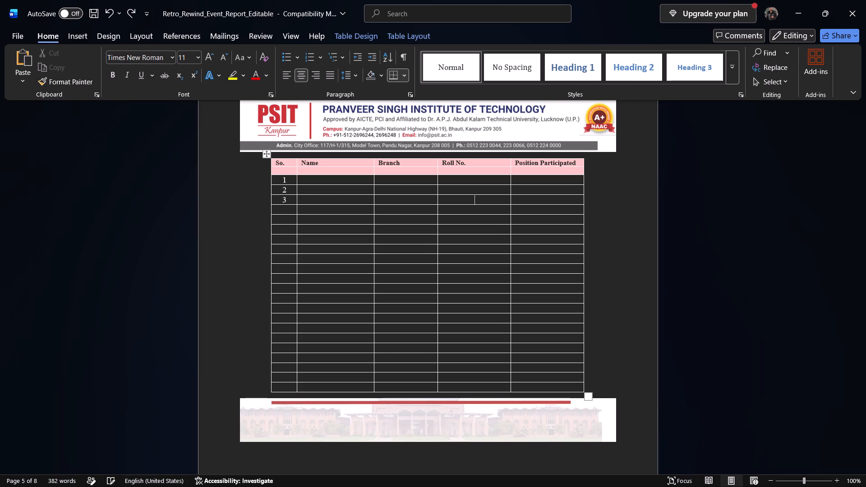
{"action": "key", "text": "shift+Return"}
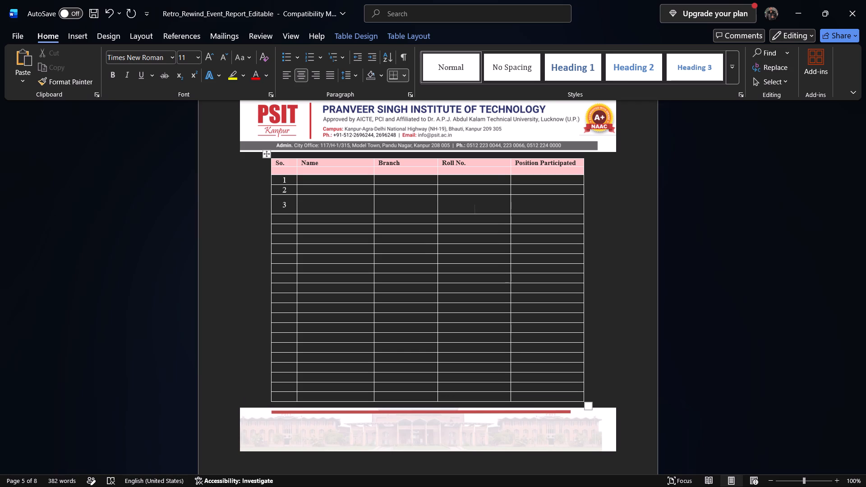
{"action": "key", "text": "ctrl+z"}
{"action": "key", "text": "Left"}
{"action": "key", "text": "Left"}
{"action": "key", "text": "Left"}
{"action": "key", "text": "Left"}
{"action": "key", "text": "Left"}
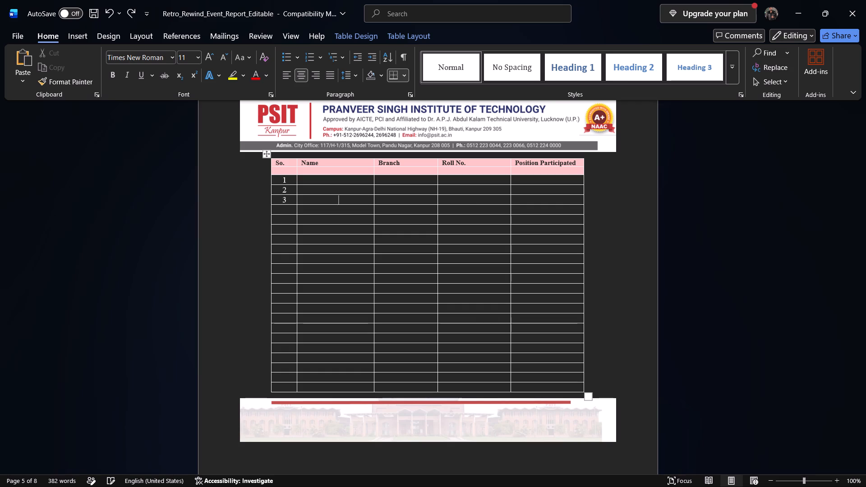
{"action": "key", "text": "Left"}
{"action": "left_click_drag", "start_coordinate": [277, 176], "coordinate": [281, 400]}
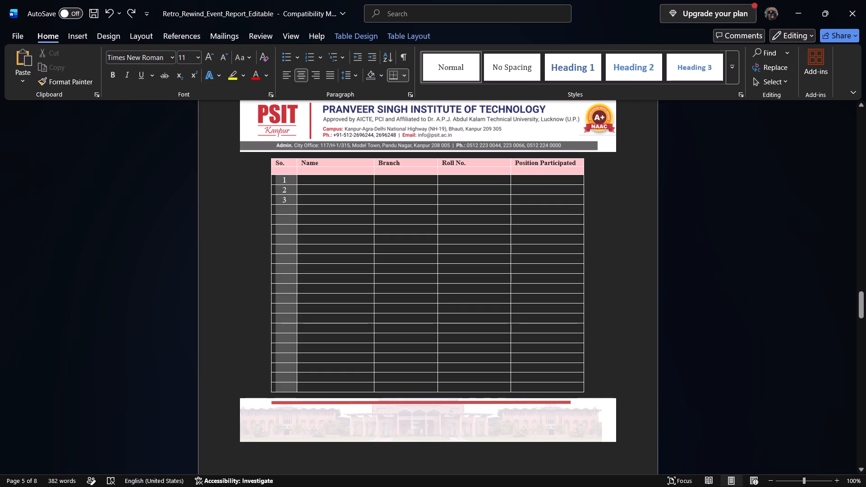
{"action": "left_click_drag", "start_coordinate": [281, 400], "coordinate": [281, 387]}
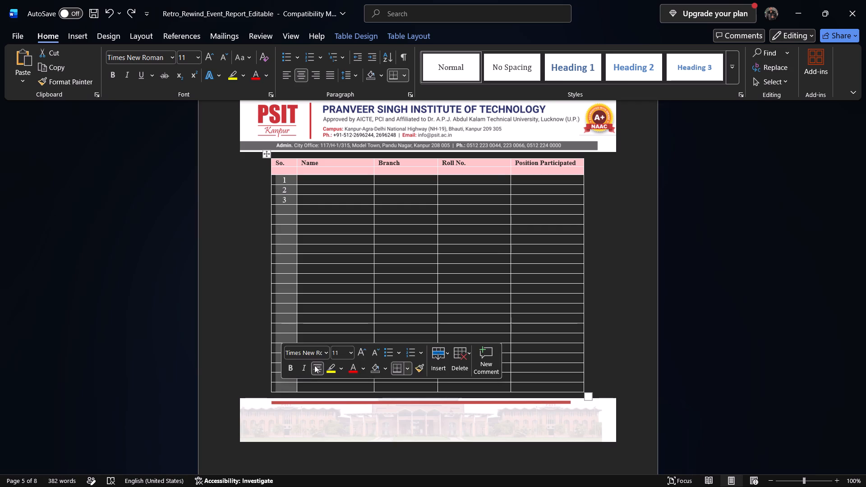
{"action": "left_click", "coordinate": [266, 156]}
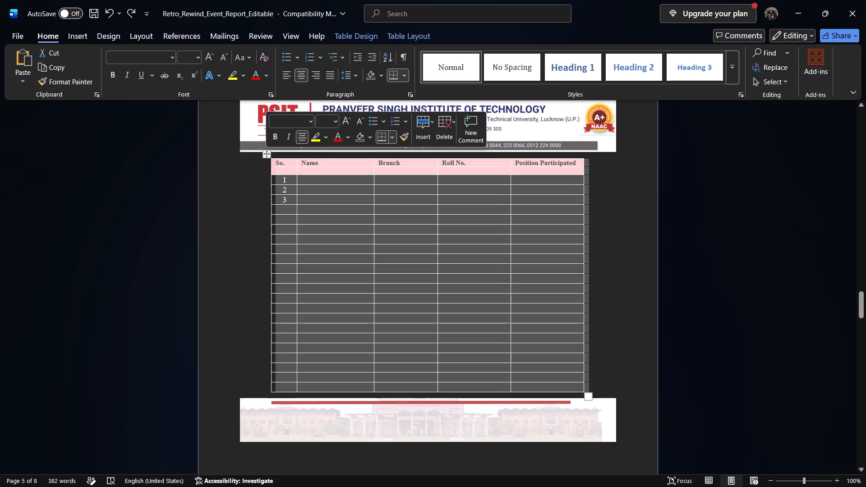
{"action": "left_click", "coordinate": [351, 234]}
Enter serial number 4 in the So. column of the fourth participant row.
{"action": "left_click", "coordinate": [279, 206]}
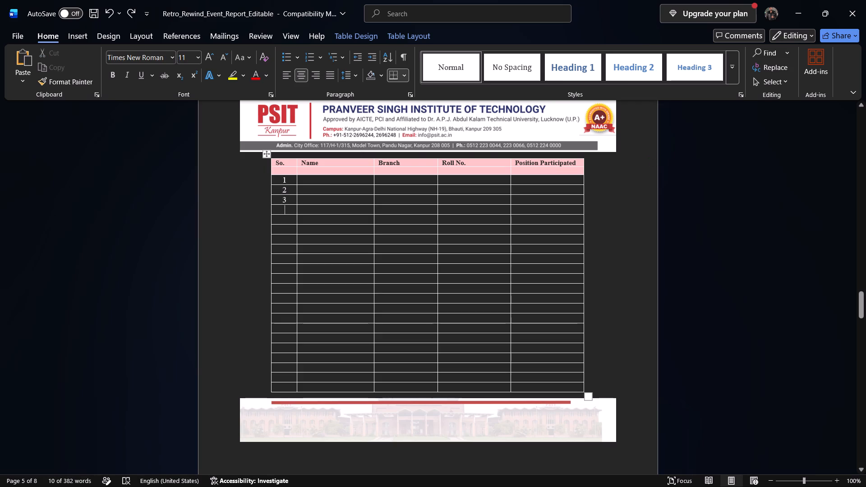
{"action": "key", "text": "4"}
{"action": "key", "text": "Right"}
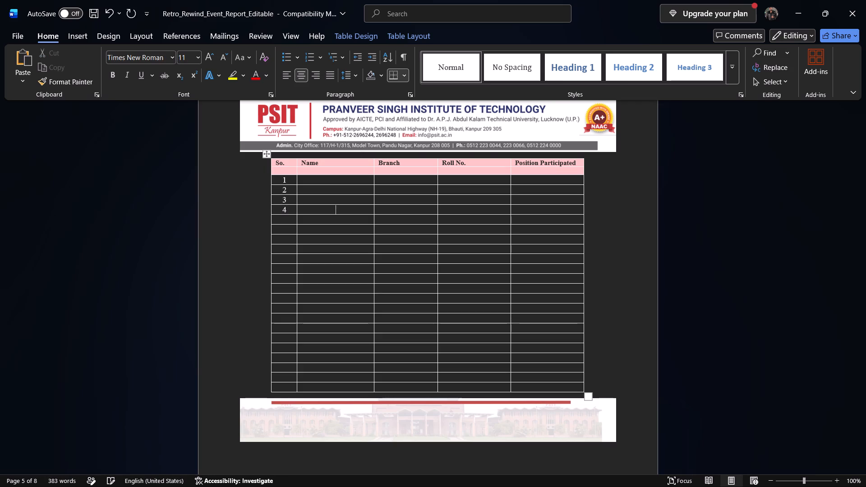
{"action": "left_click", "coordinate": [663, 296]}
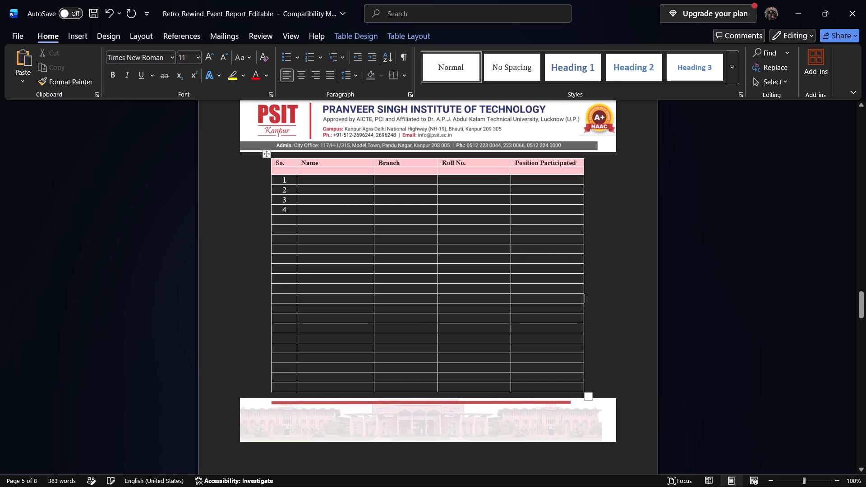
Review the report from the Deepotsav event page through the briefing, event details, participant table and outcome to the last page.
{"action": "scroll", "coordinate": [625, 229], "scroll_direction": "up", "scroll_amount": 16}
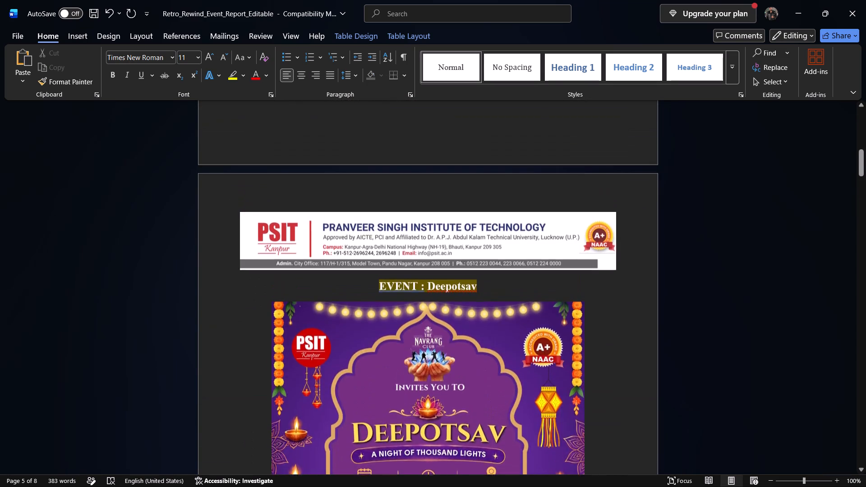
{"action": "scroll", "coordinate": [625, 229], "scroll_direction": "up", "scroll_amount": 4}
{"action": "scroll", "coordinate": [625, 229], "scroll_direction": "down", "scroll_amount": 5}
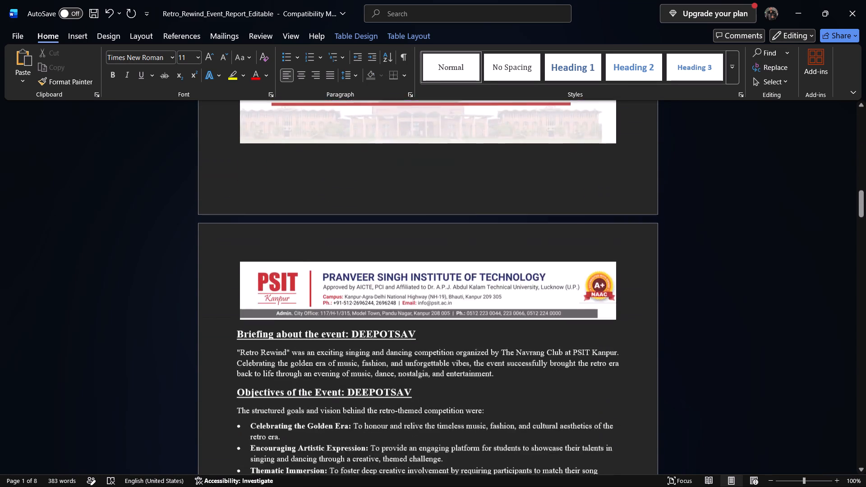
{"action": "scroll", "coordinate": [625, 229], "scroll_direction": "down", "scroll_amount": 6}
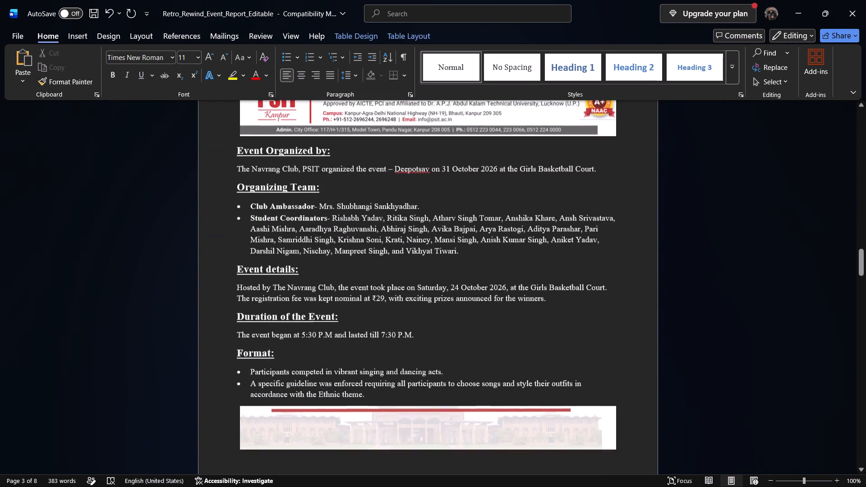
{"action": "scroll", "coordinate": [625, 229], "scroll_direction": "down", "scroll_amount": 2}
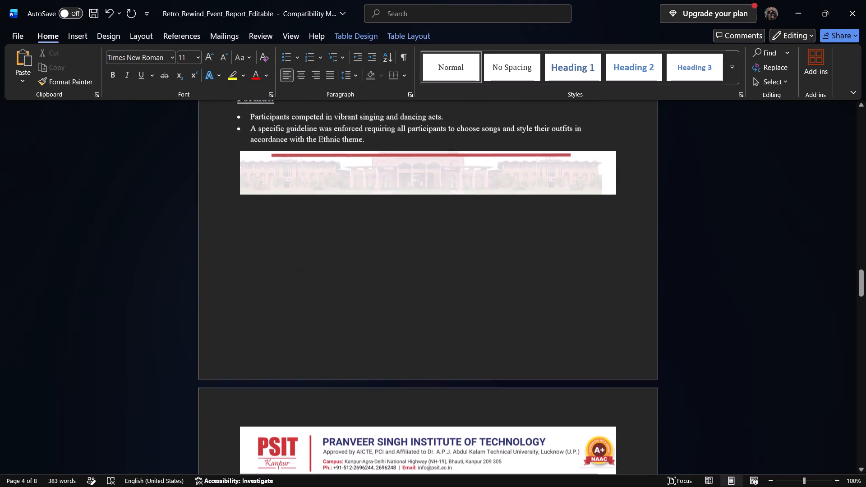
{"action": "scroll", "coordinate": [625, 229], "scroll_direction": "down", "scroll_amount": 5}
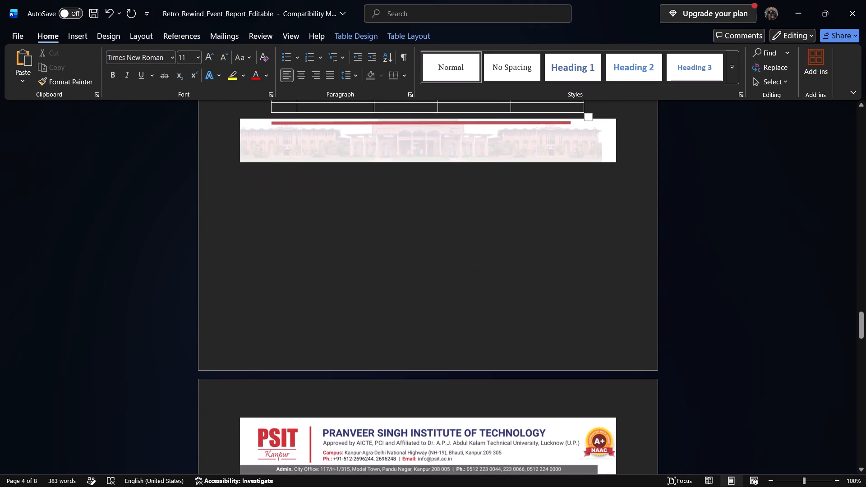
{"action": "scroll", "coordinate": [621, 269], "scroll_direction": "down", "scroll_amount": 9}
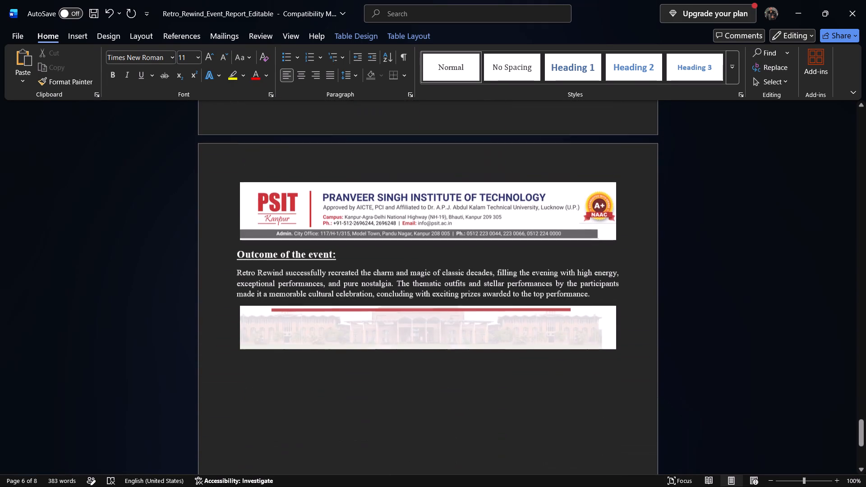
{"action": "scroll", "coordinate": [621, 269], "scroll_direction": "down", "scroll_amount": 5}
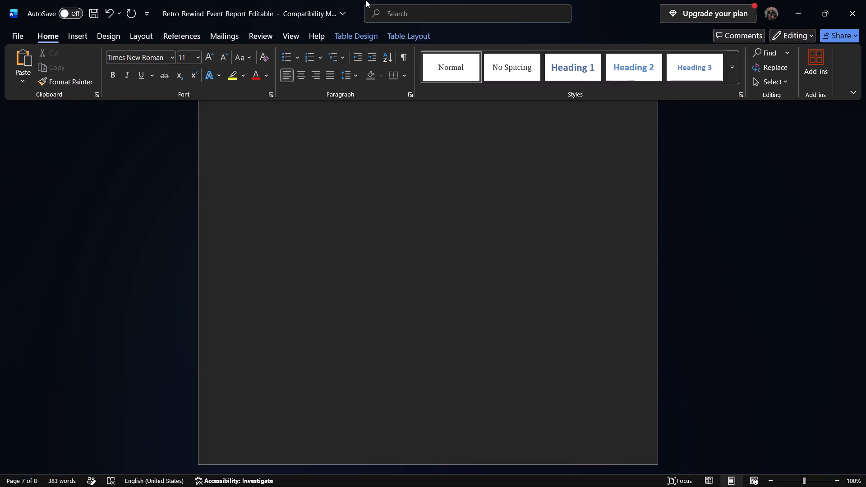
Save the report in Downloads as a Word Document named Retro_Rewind_Event_Report_Editable, accepting the upgrade to the newest file format.
{"action": "left_click", "coordinate": [12, 35]}
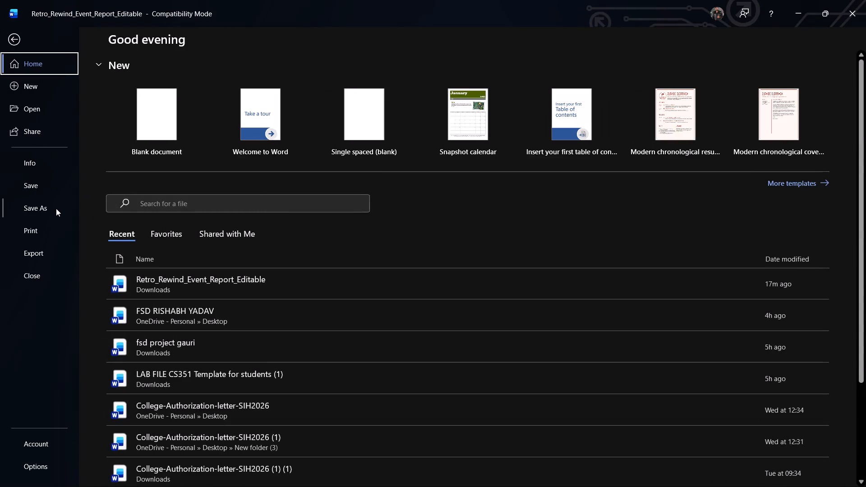
{"action": "left_click", "coordinate": [49, 208]}
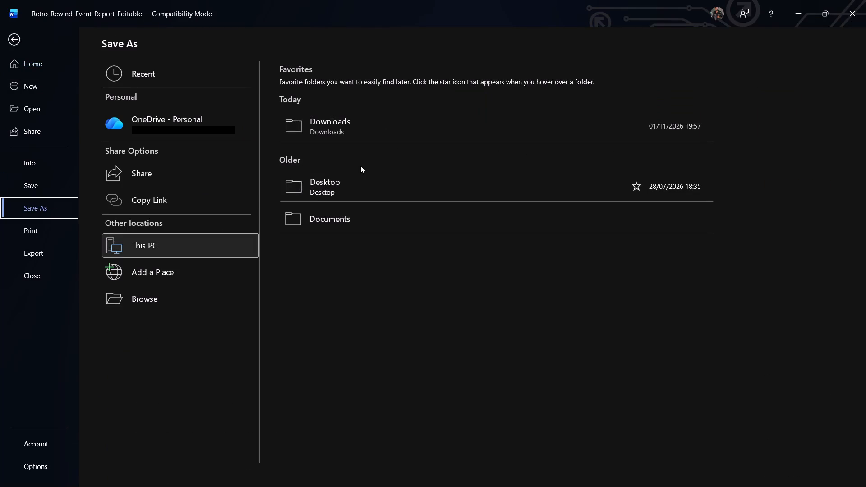
{"action": "left_click", "coordinate": [371, 138]}
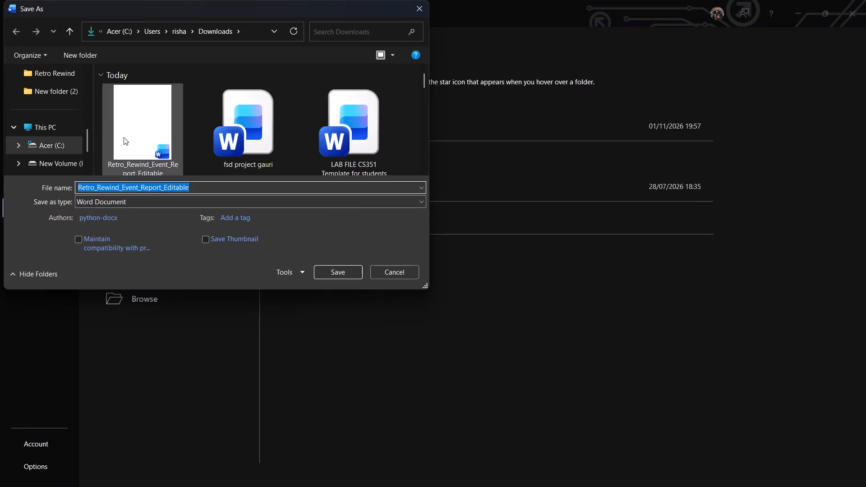
{"action": "left_click", "coordinate": [201, 186]}
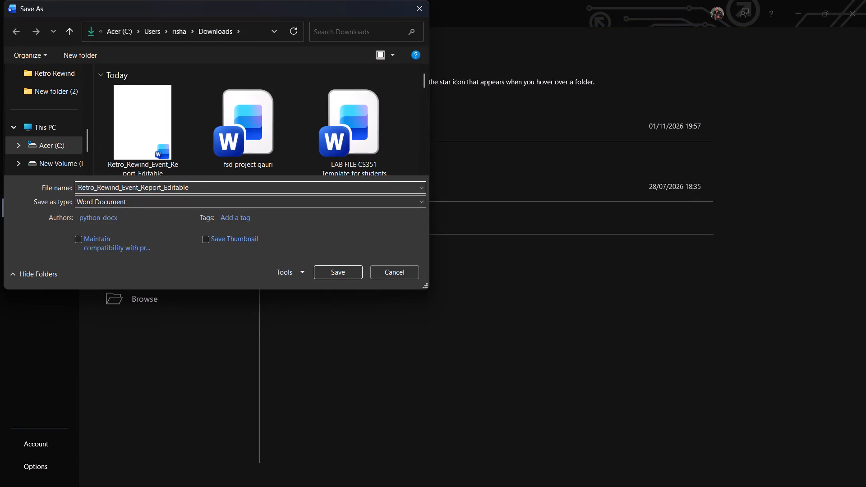
{"action": "left_click", "coordinate": [200, 201]}
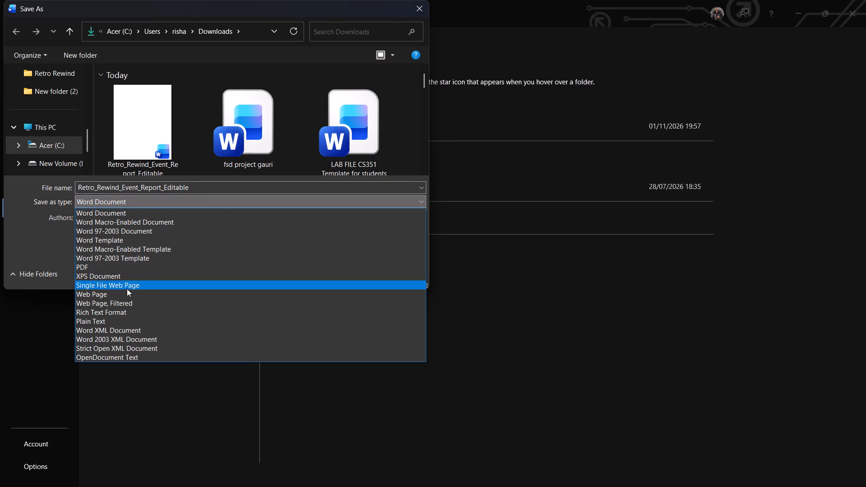
{"action": "left_click", "coordinate": [288, 411]}
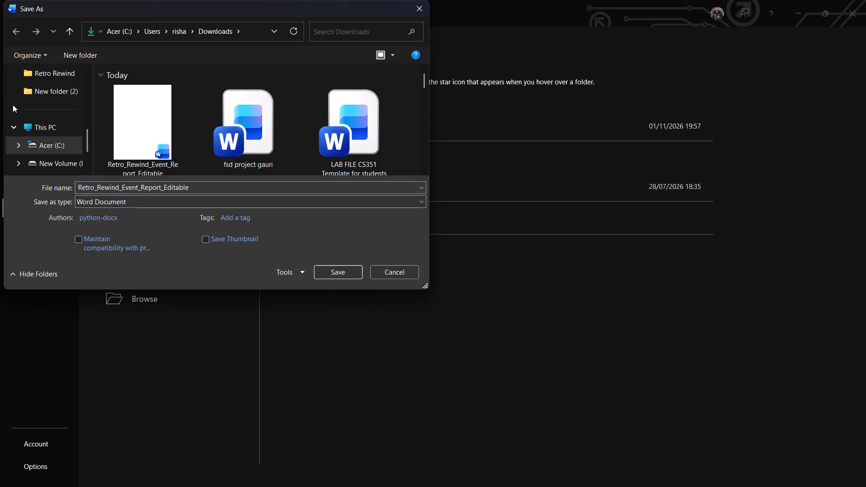
{"action": "scroll", "coordinate": [13, 105], "scroll_direction": "up", "scroll_amount": 3}
{"action": "left_click", "coordinate": [62, 164]}
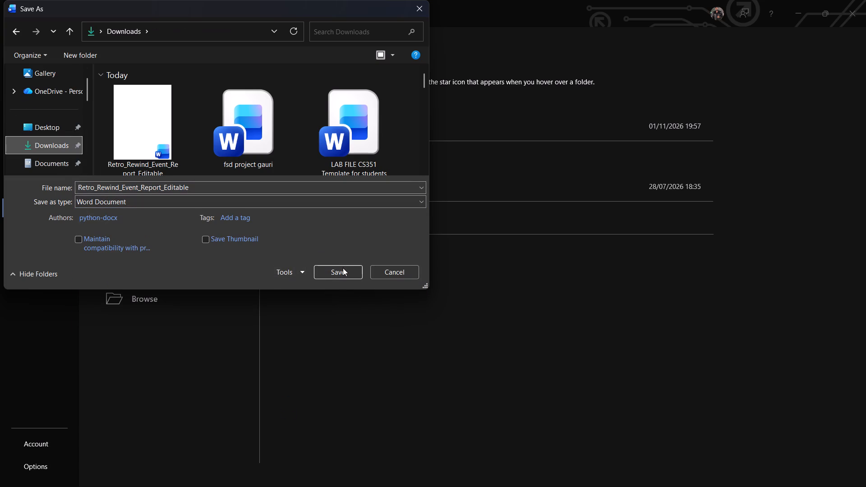
{"action": "left_click", "coordinate": [340, 274]}
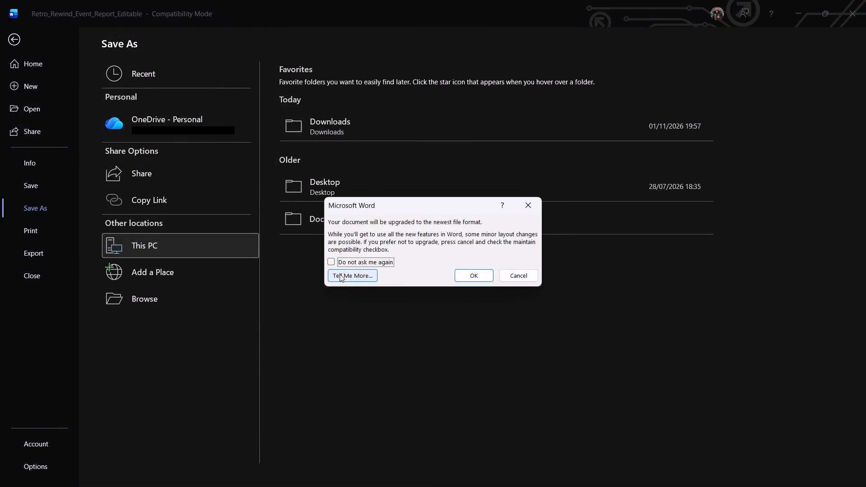
{"action": "left_click", "coordinate": [463, 274]}
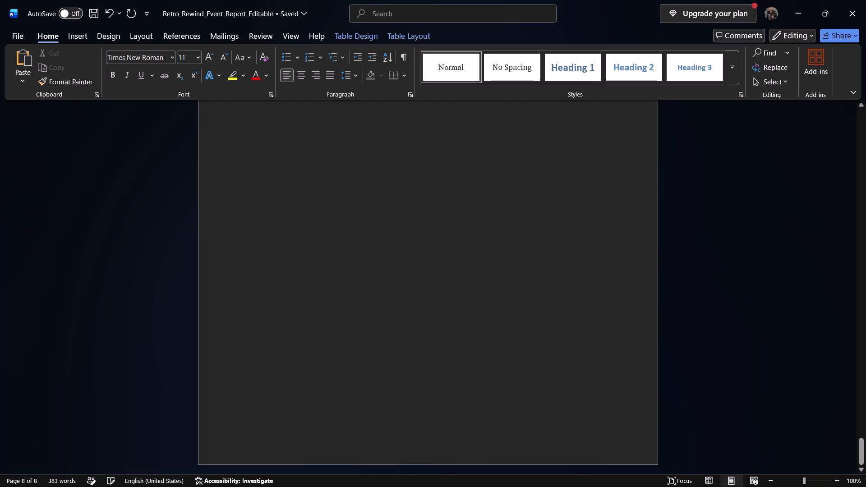
Close the saved Word report.
{"action": "left_click", "coordinate": [855, 0]}
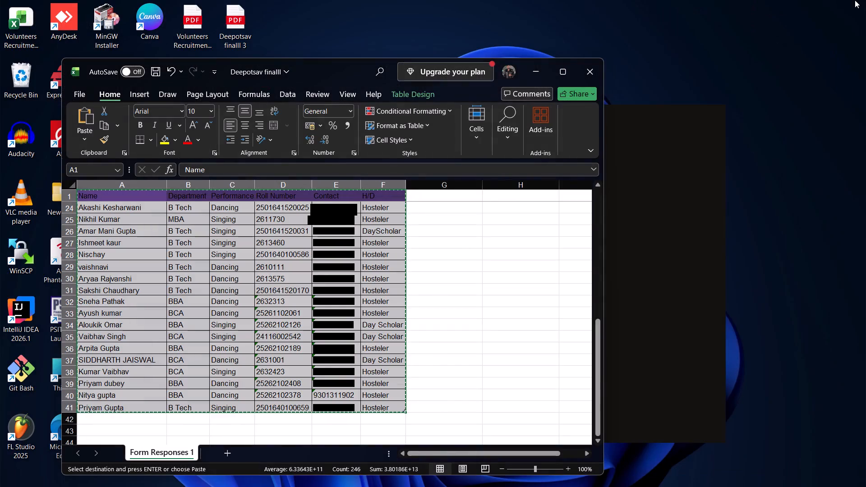
Close the Deepotsav finalll workbook in Excel without saving its changes.
{"action": "left_click", "coordinate": [577, 62]}
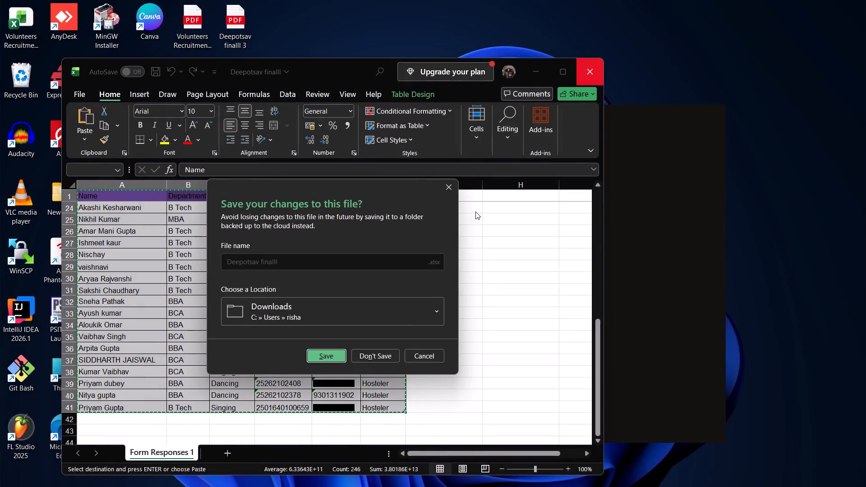
{"action": "left_click", "coordinate": [380, 353]}
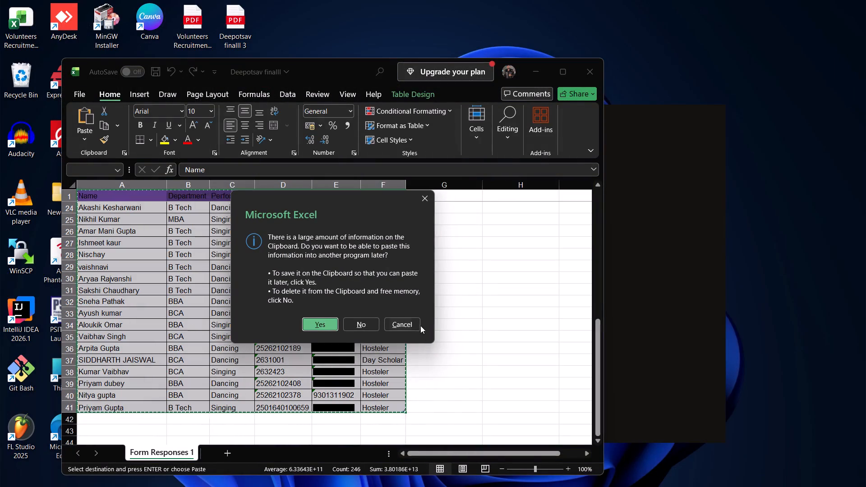